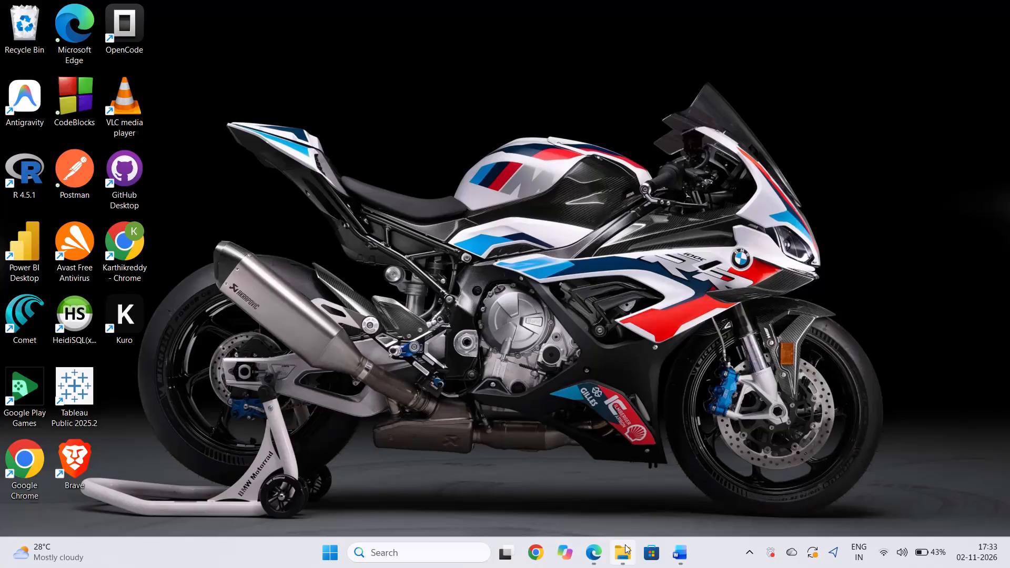
Open the Word document AD_Documentation (3-1)_final from the Downloads folder.
left_click(625, 544)
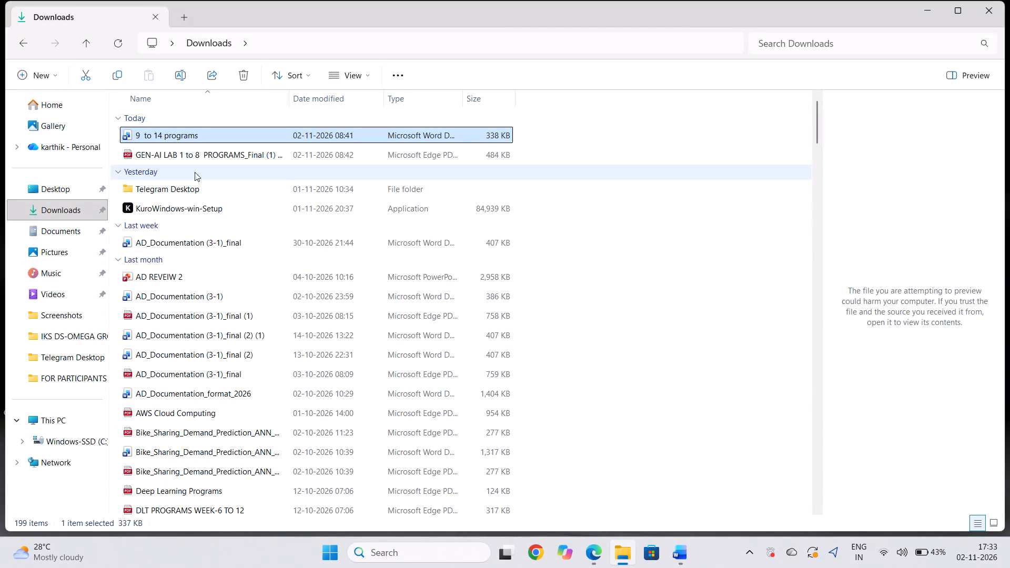
double_click(174, 236)
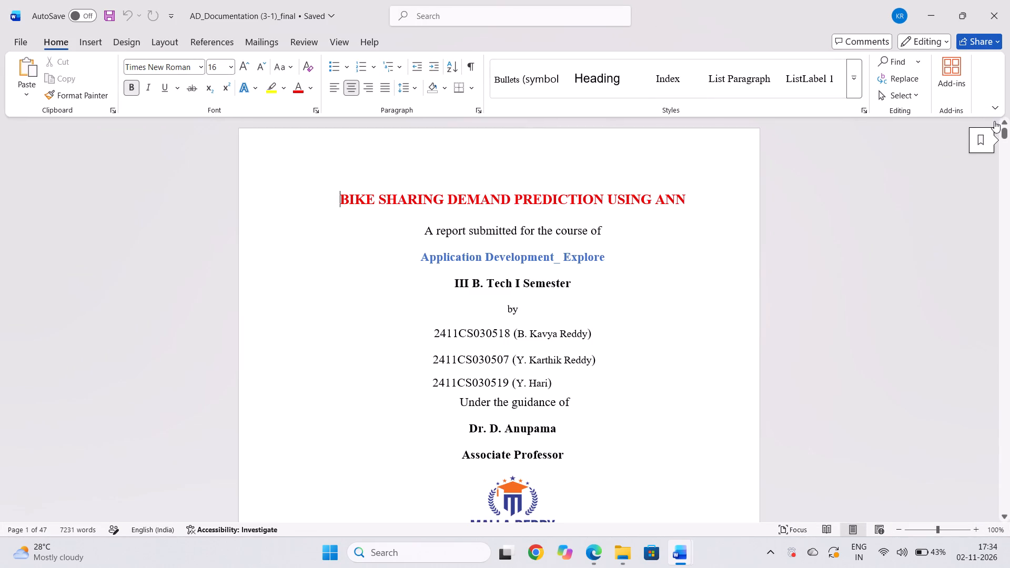
Look through the report from its title page onward.
left_click(999, 120)
scroll(533, 323, "down", 1)
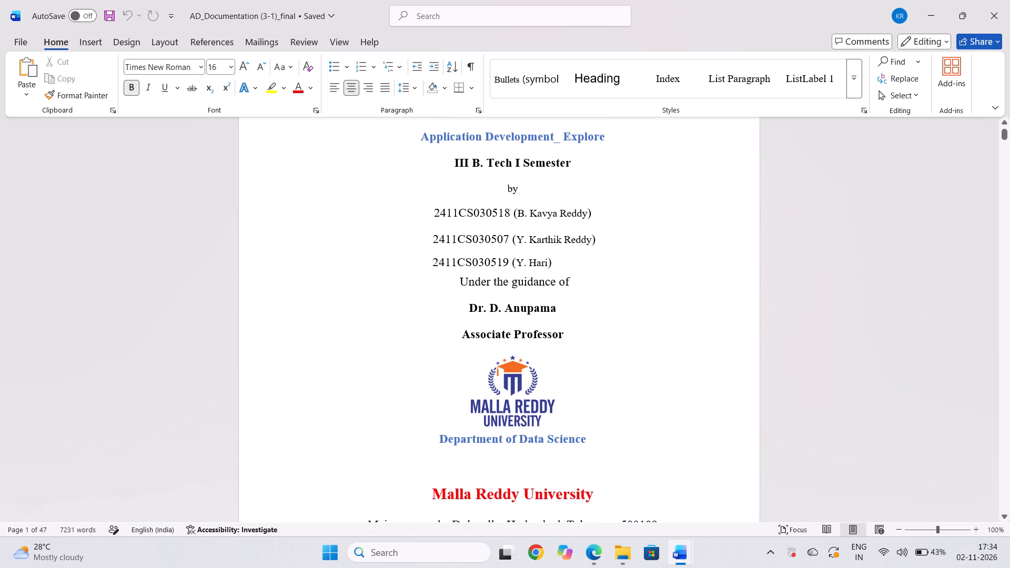
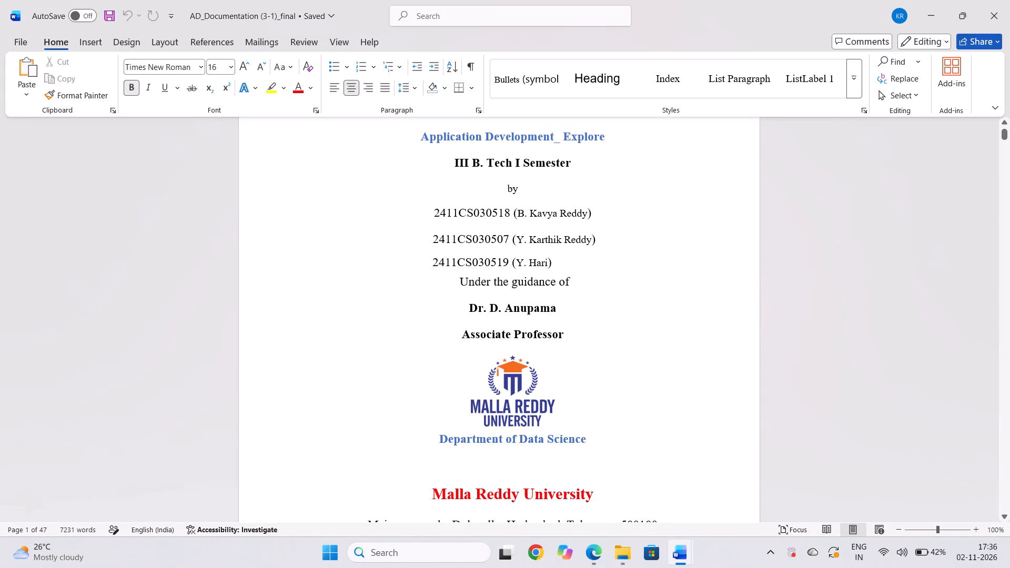
Turn on AutoSave for the report by uploading it to the personal OneDrive.
scroll(510, 284, "down", 2)
scroll(468, 311, "down", 4)
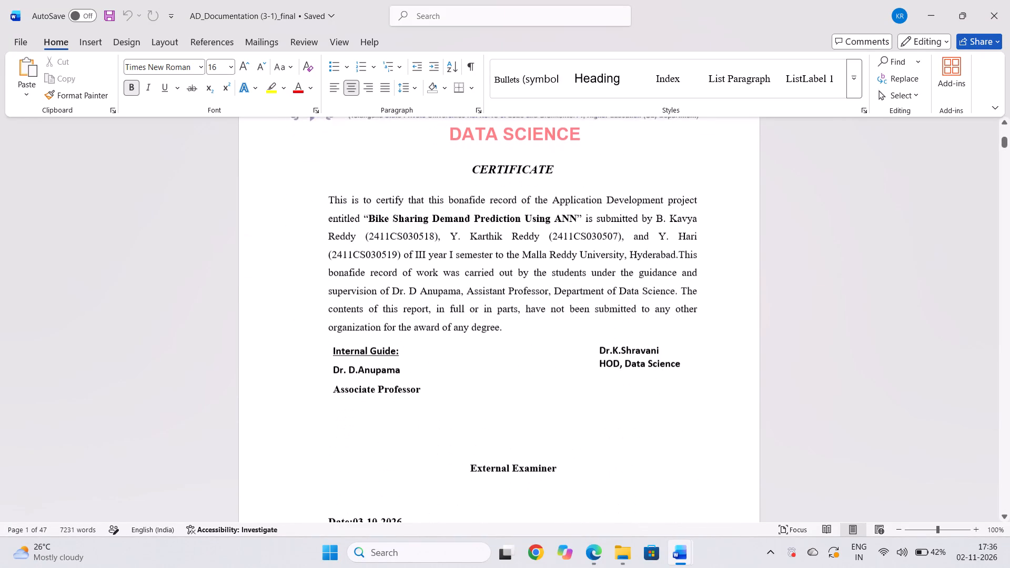
left_click(86, 13)
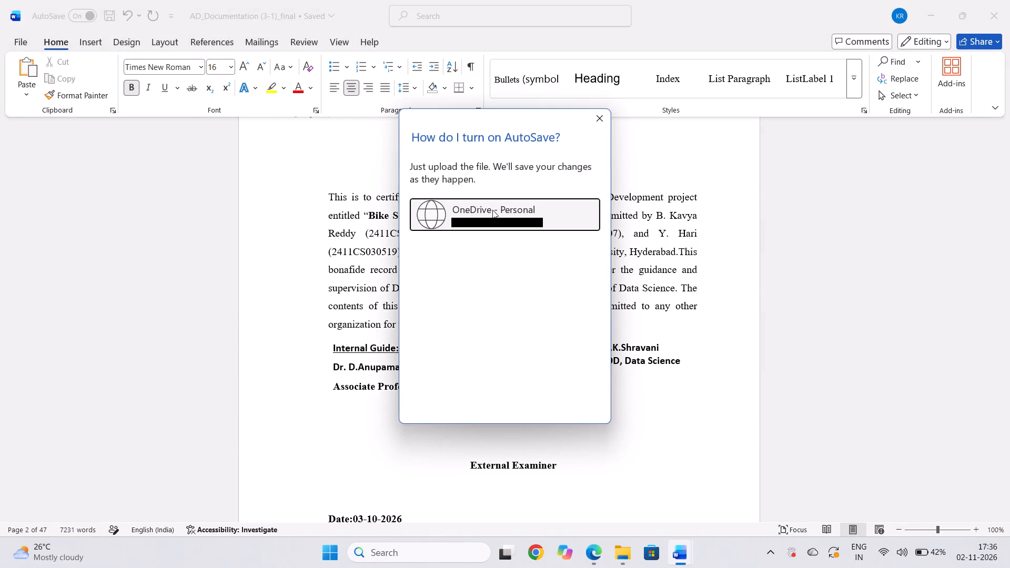
left_click(492, 210)
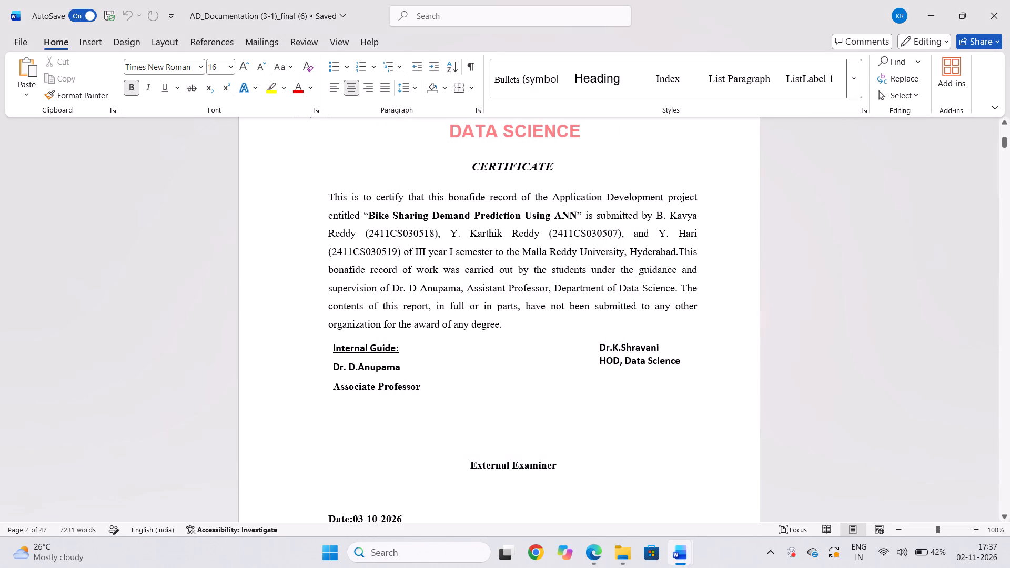
Insert the word "esteemed" before "guidance" in the "Under the guidance of" line on the title page.
scroll(506, 237, "up", 6)
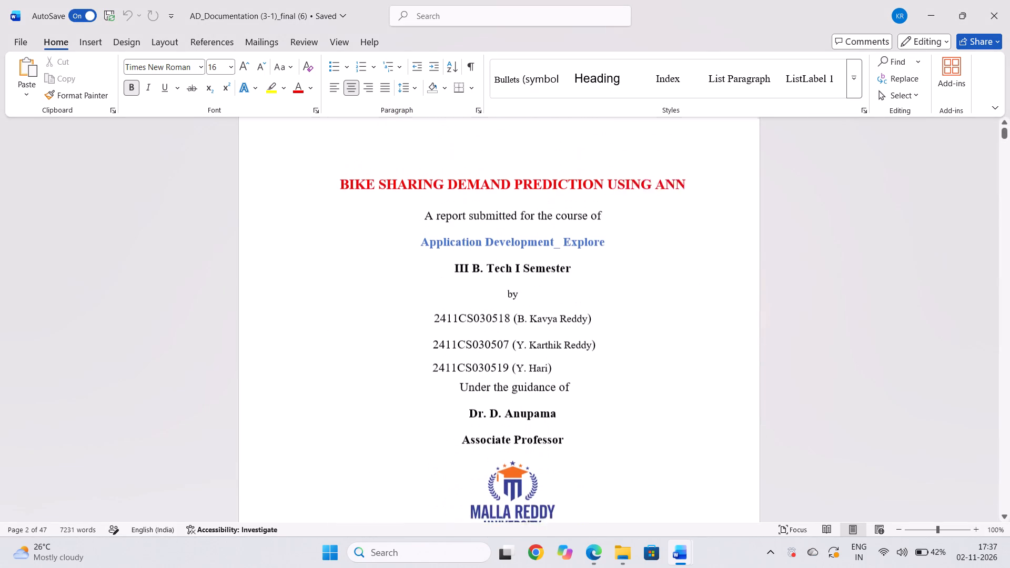
scroll(506, 237, "up", 1)
scroll(506, 237, "down", 2)
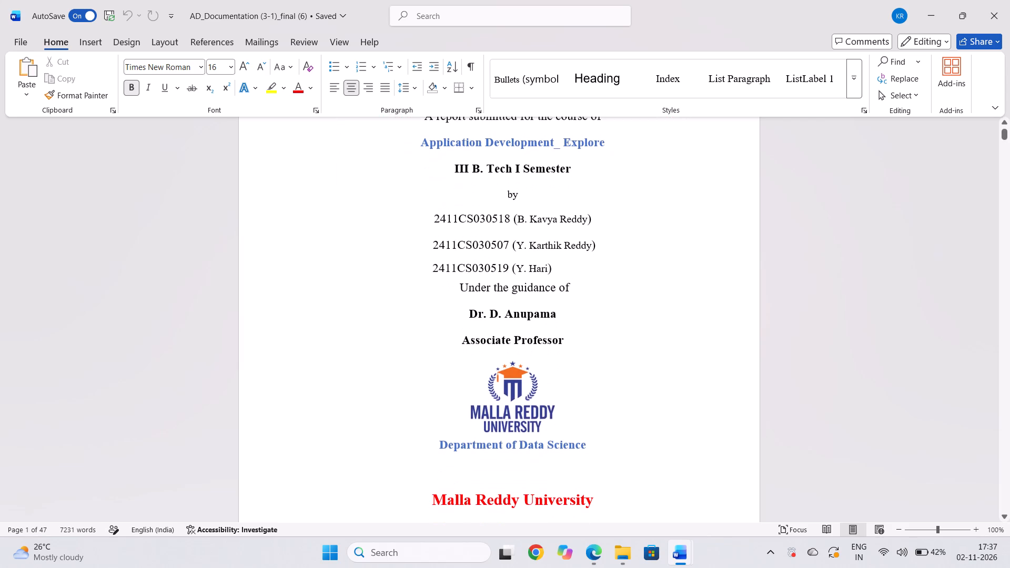
left_click(509, 288)
key("space")
type("esteemed")
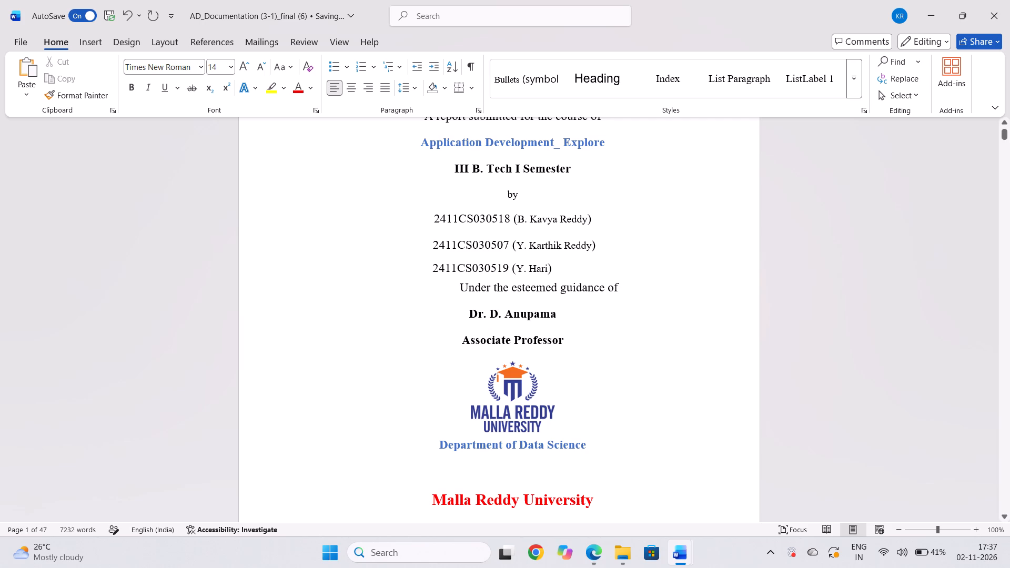
Center the "Under the esteemed guidance of" line on the title page.
left_click_drag(457, 287, 605, 284)
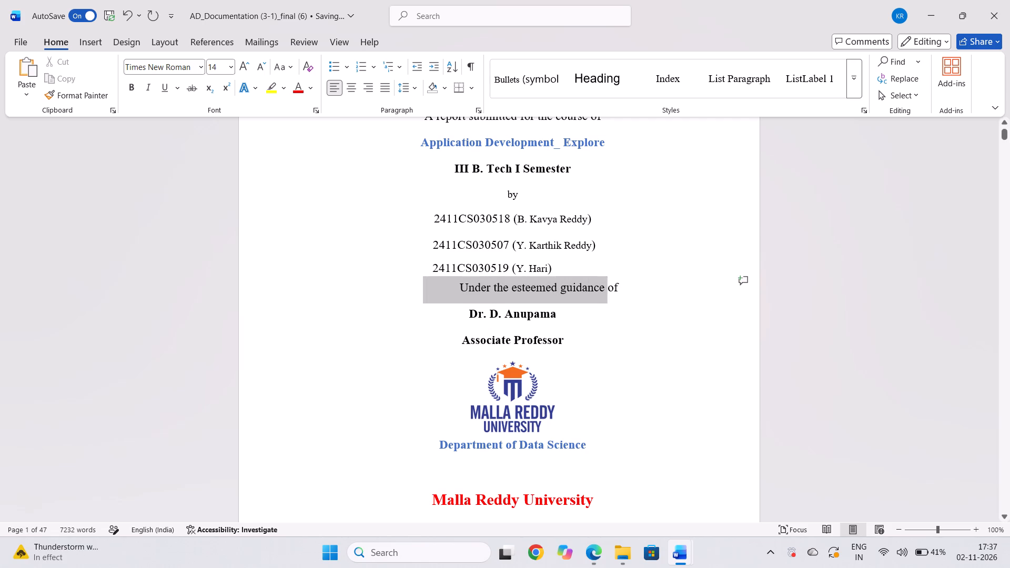
left_click_drag(605, 284, 621, 287)
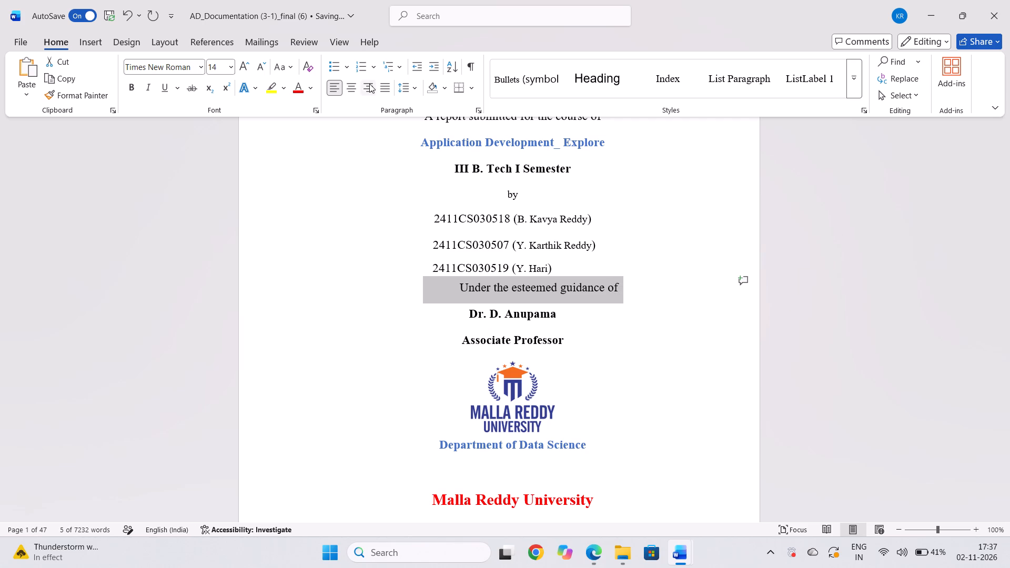
left_click(355, 90)
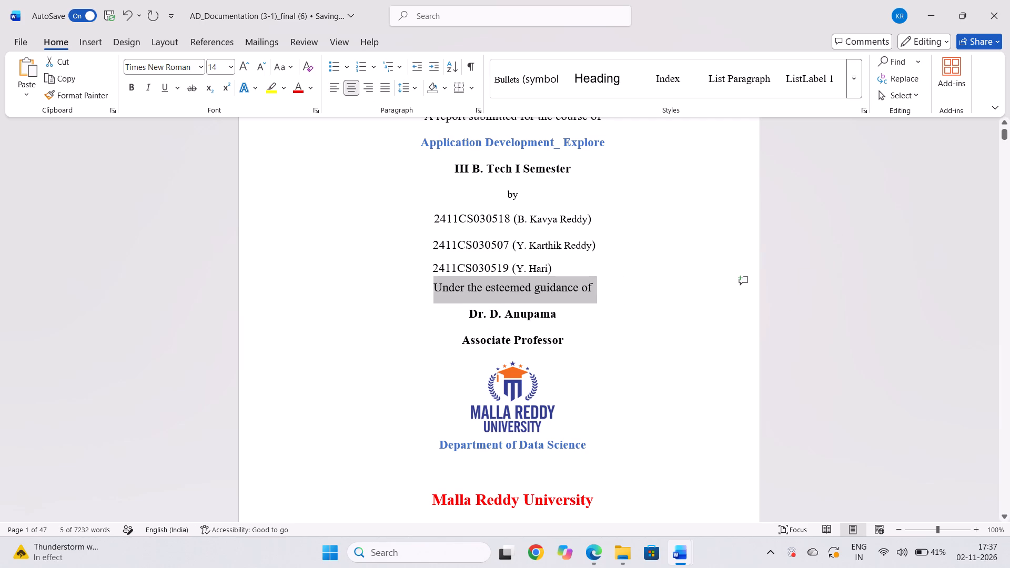
left_click(353, 302)
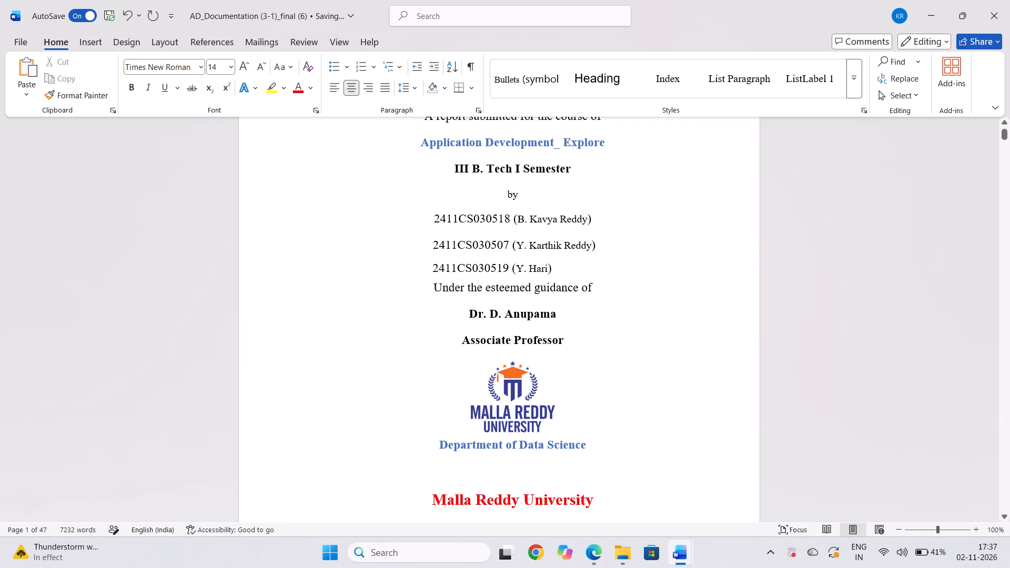
Remove the bold formatting from the project title "Bike Sharing Demand Prediction Using ANN" in the certificate paragraph.
scroll(442, 357, "down", 1)
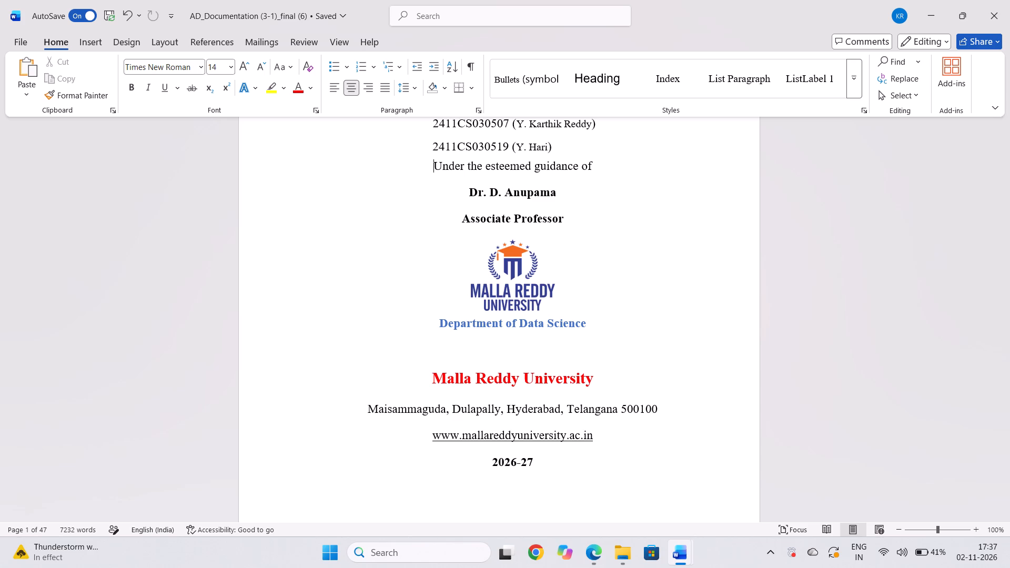
scroll(442, 357, "down", 5)
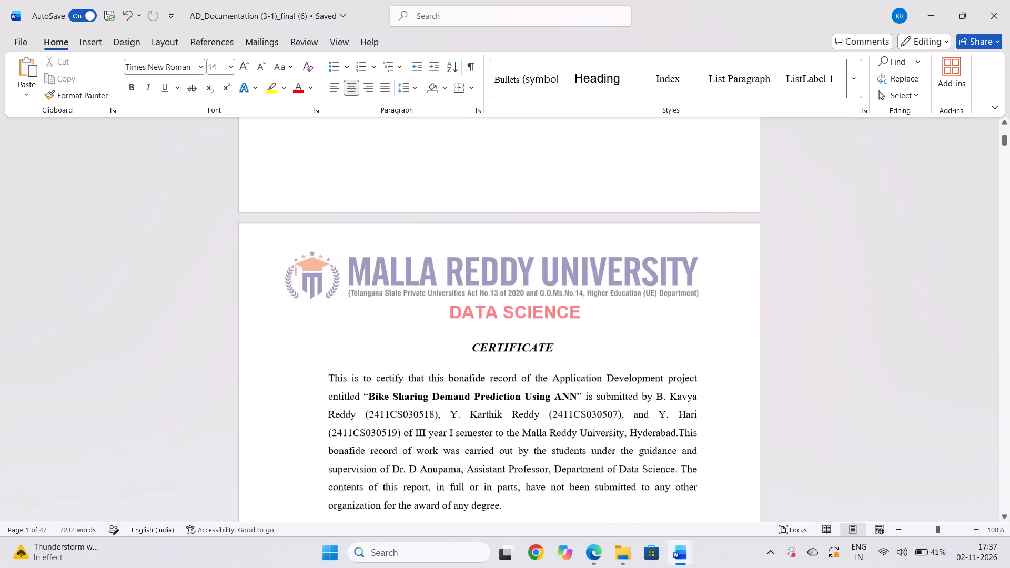
left_click_drag(367, 393, 524, 399)
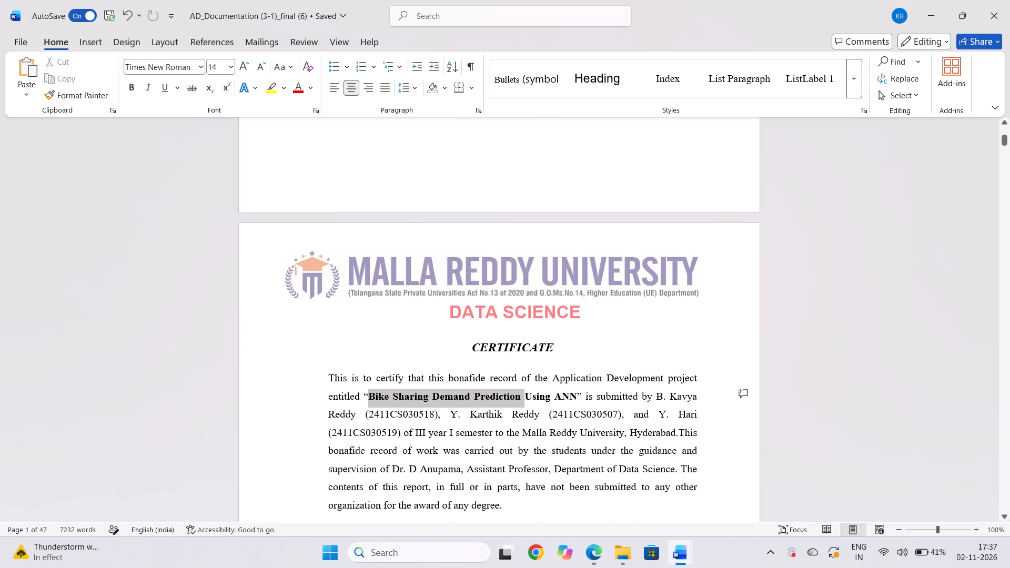
left_click_drag(524, 399, 572, 395)
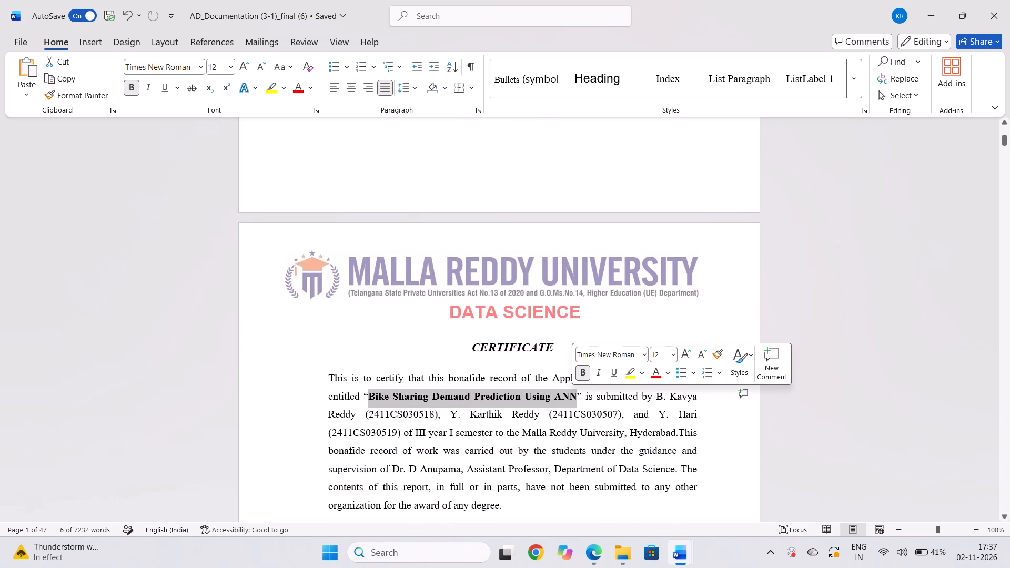
left_click(585, 373)
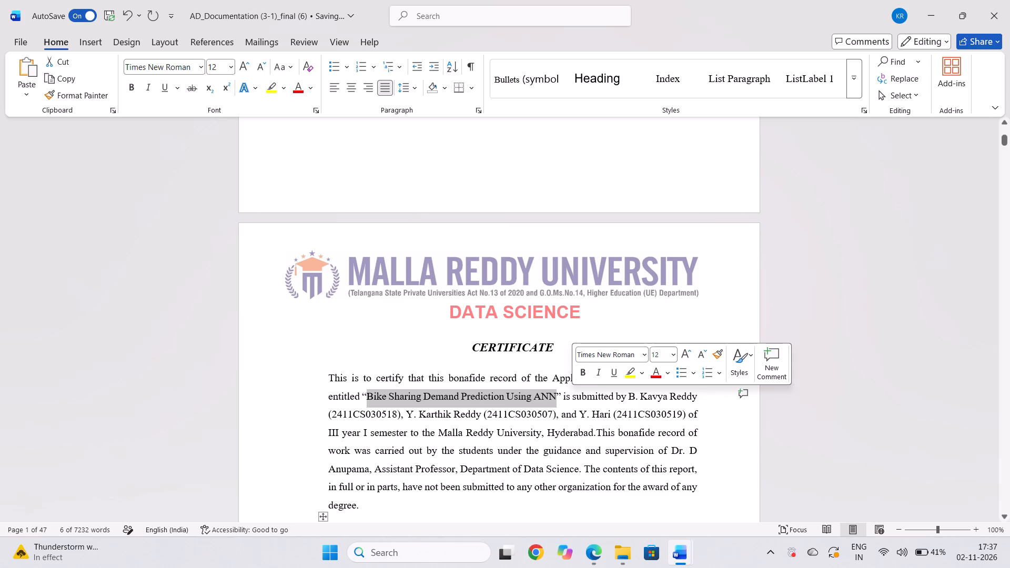
left_click(531, 520)
Change the date at the bottom of the certificate page to 03-11-2026.
scroll(531, 520, "down", 2)
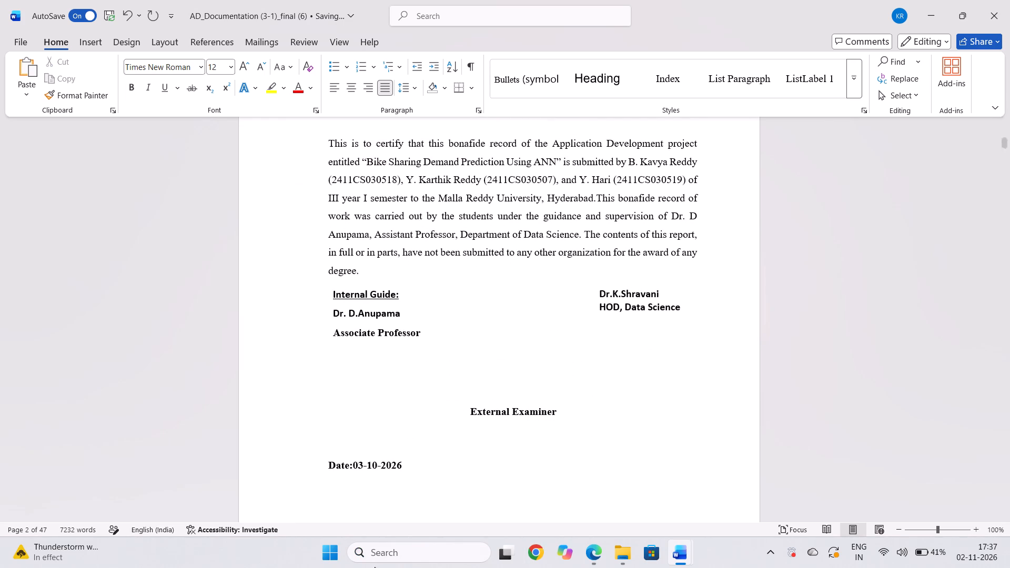
left_click(375, 466)
key("BackSpace")
key("1")
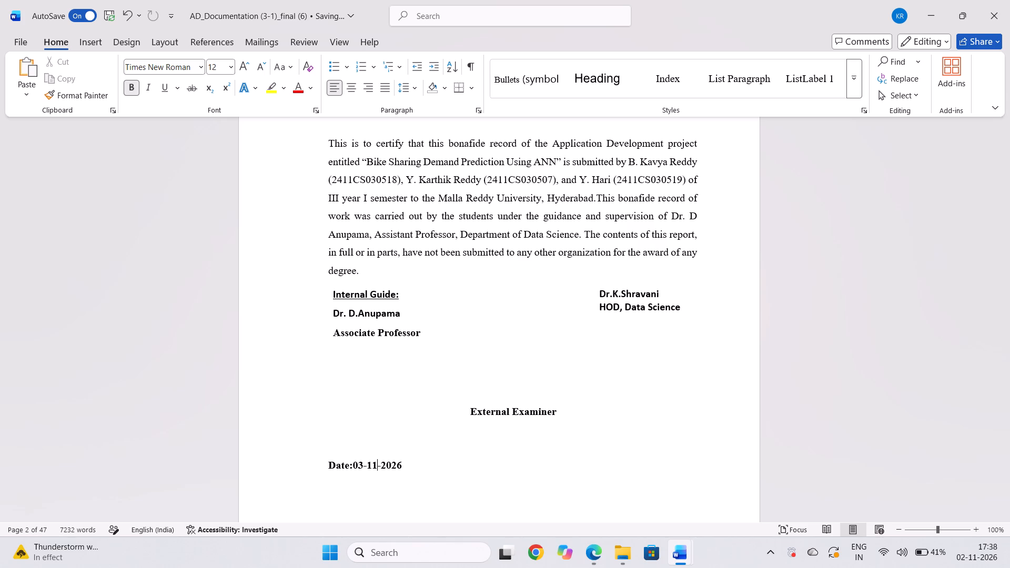
Look through the abstract, contents and remaining front matter up to the start of Chapter 1.
scroll(375, 466, "down", 5)
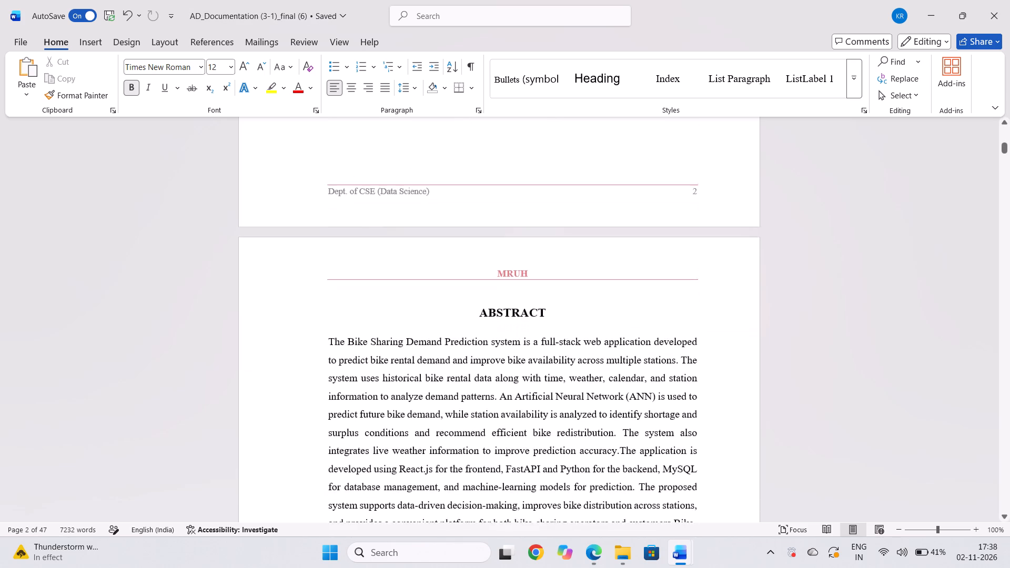
scroll(375, 466, "down", 8)
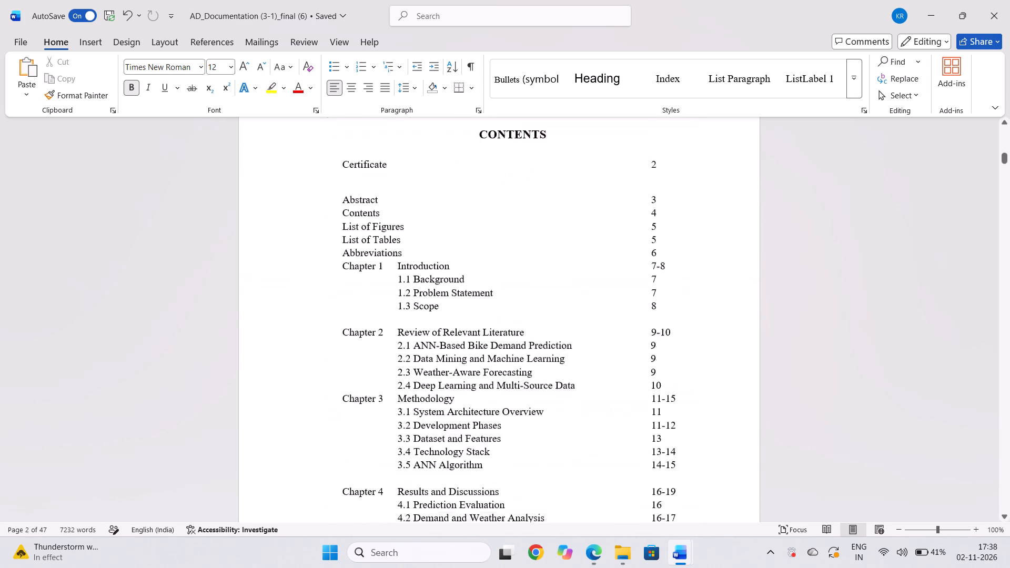
scroll(375, 466, "down", 10)
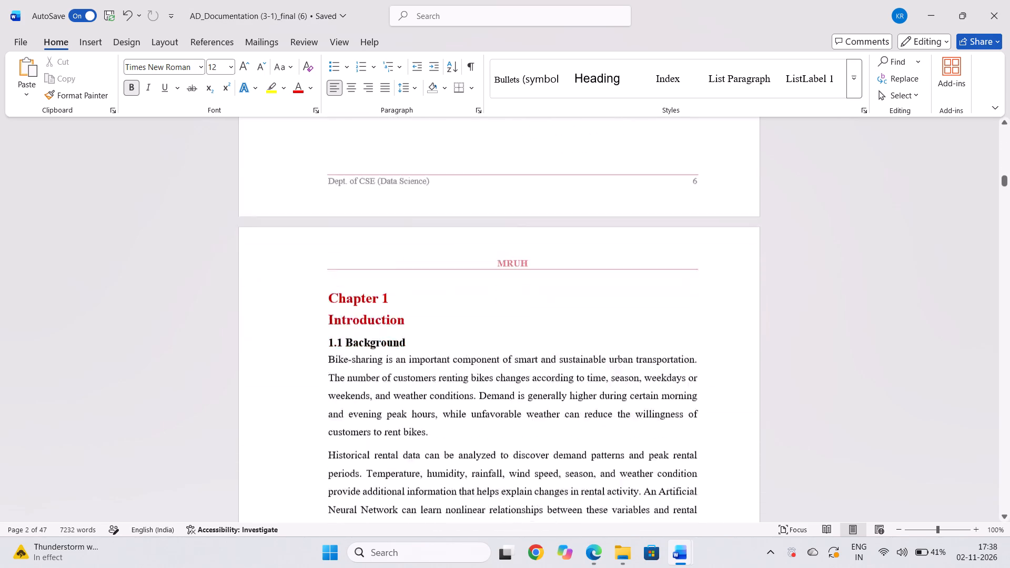
Look through Chapters 1 to 3, including the literature table, technology stack, ANN algorithm and workflow figure.
scroll(375, 466, "down", 11)
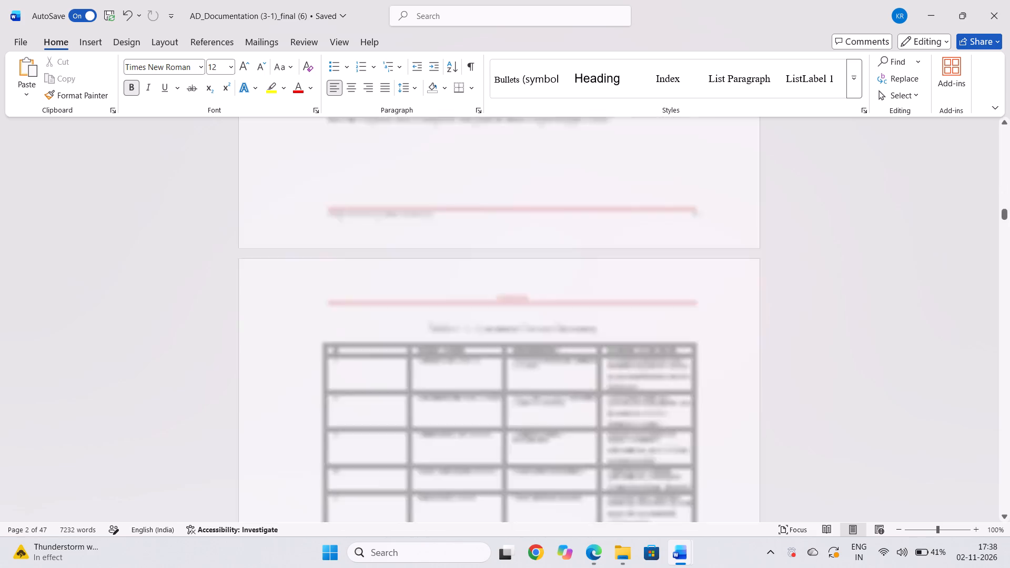
scroll(375, 466, "down", 8)
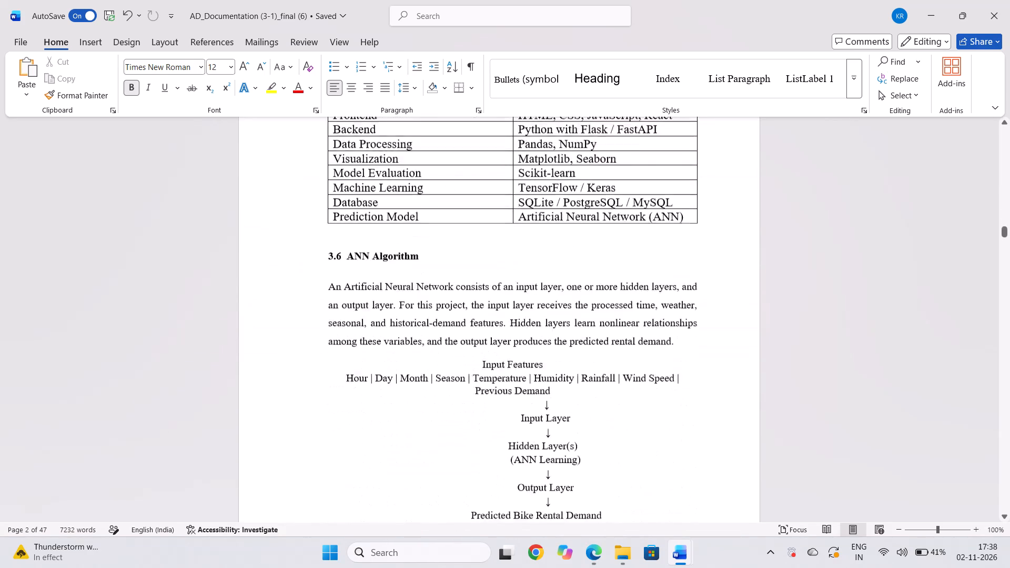
scroll(375, 466, "down", 9)
scroll(375, 466, "up", 1)
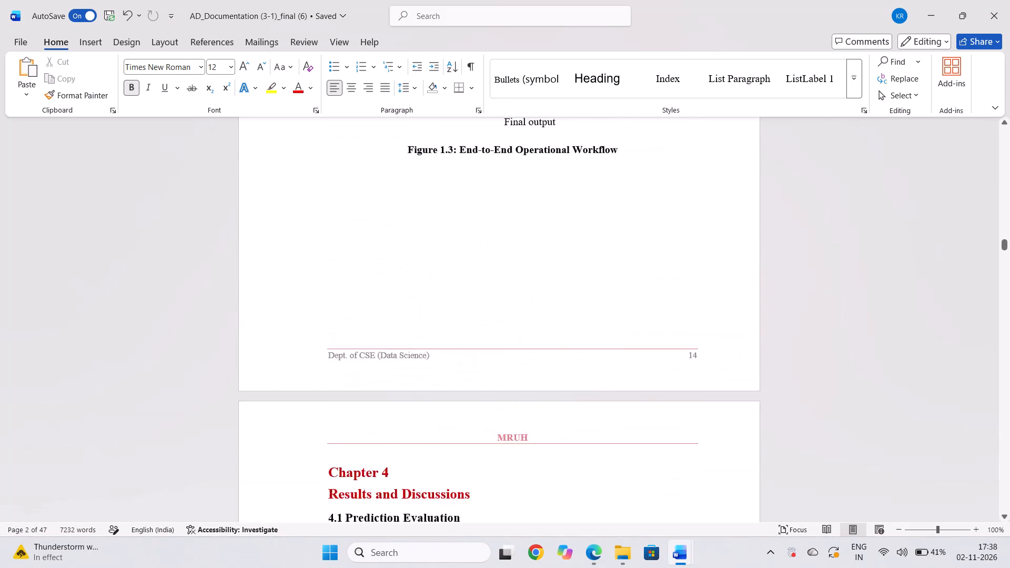
scroll(375, 466, "up", 1)
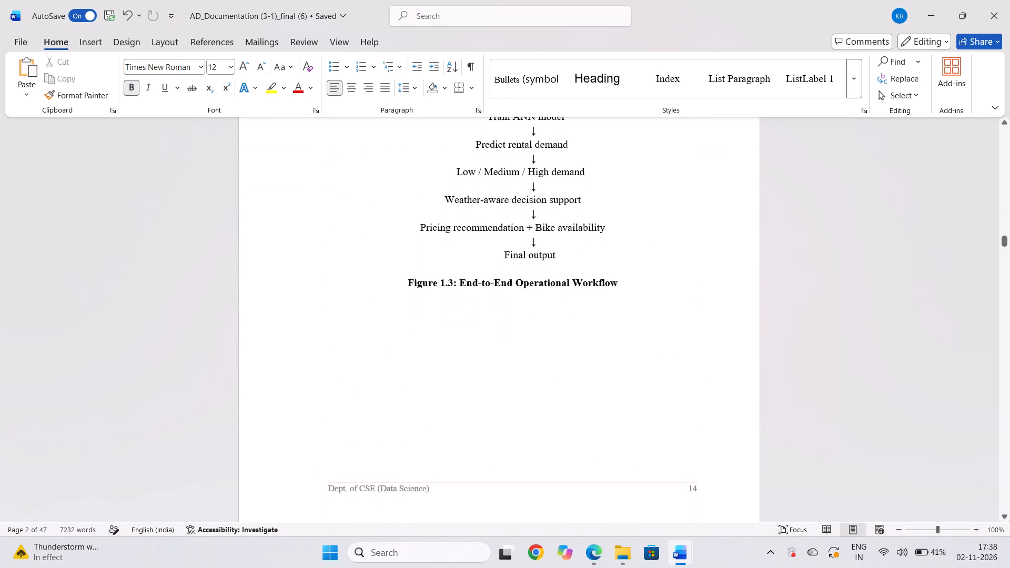
scroll(375, 466, "up", 1)
Review Chapter 4, Results and Discussions, including the platform screenshots from the login page to the analysis page.
scroll(375, 466, "down", 7)
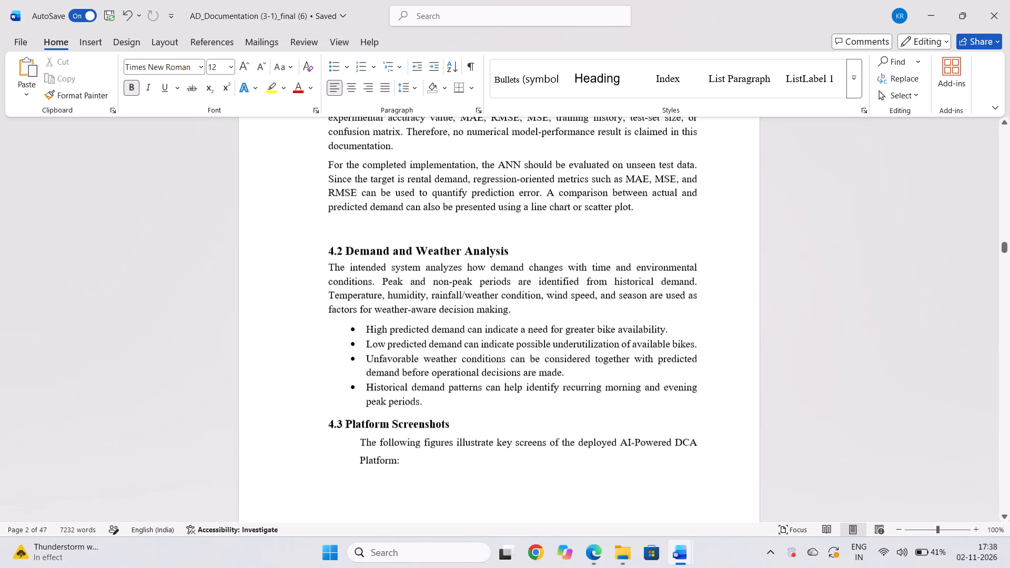
scroll(375, 466, "down", 7)
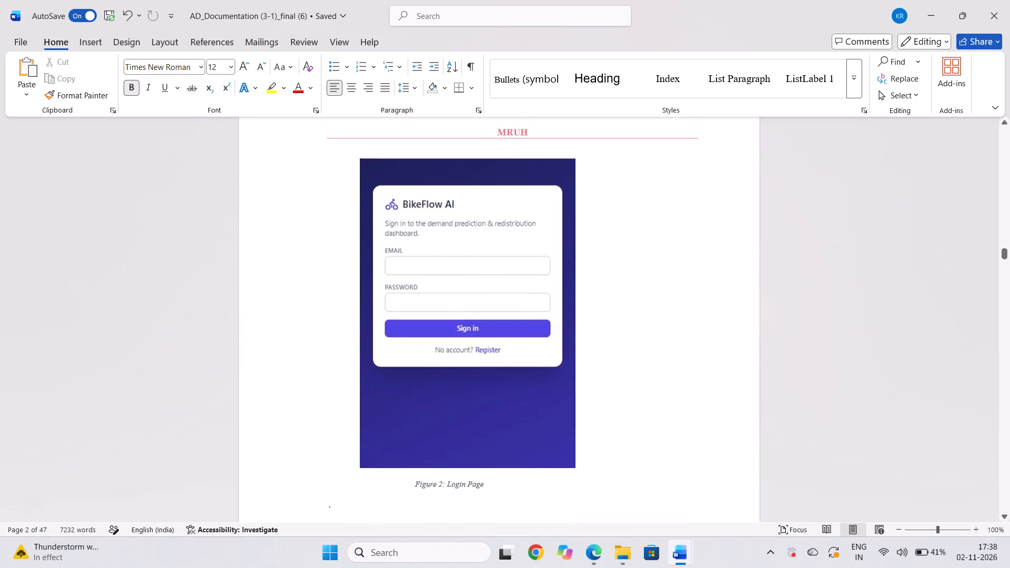
scroll(375, 466, "down", 4)
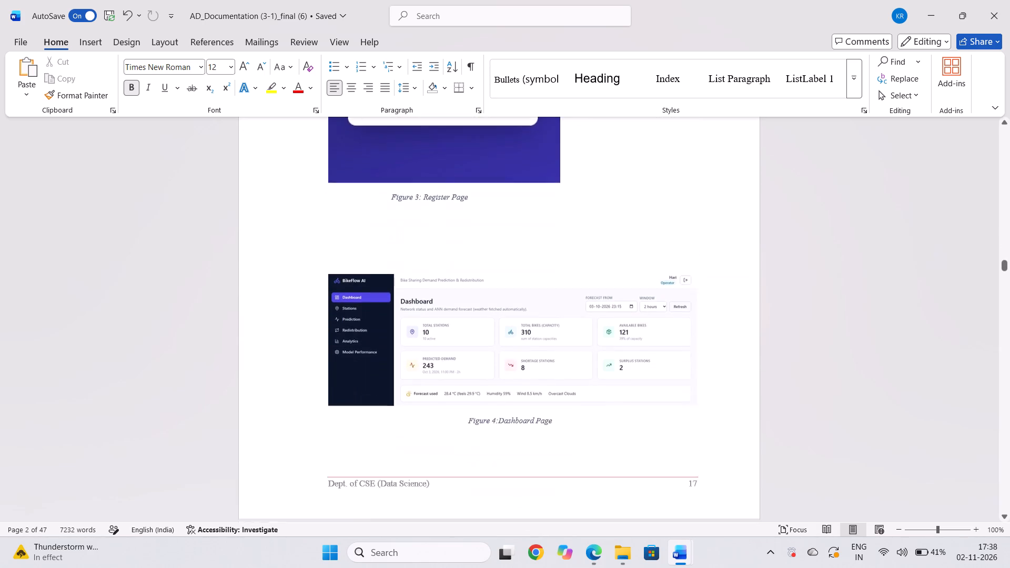
scroll(375, 466, "down", 5)
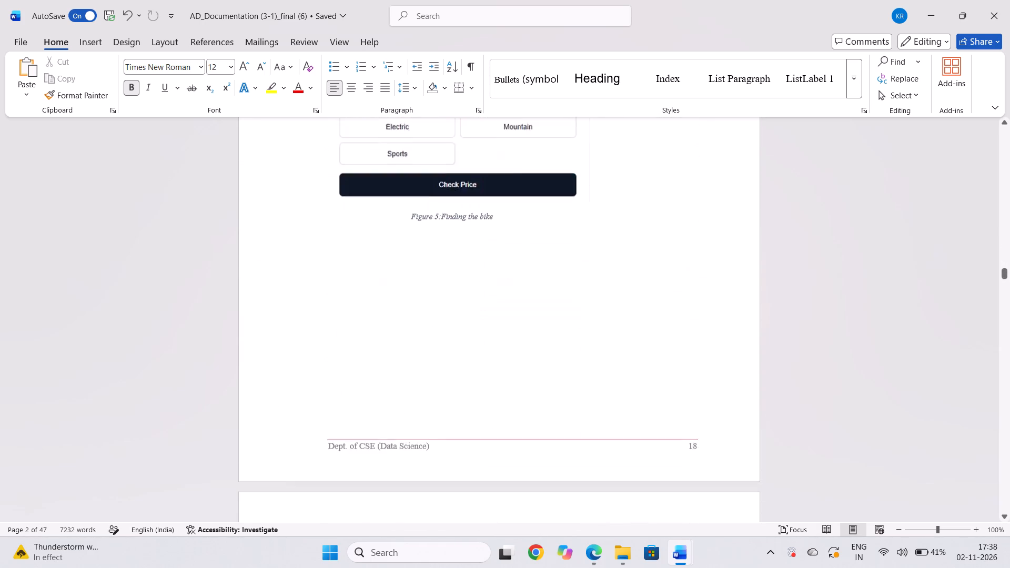
scroll(375, 466, "down", 8)
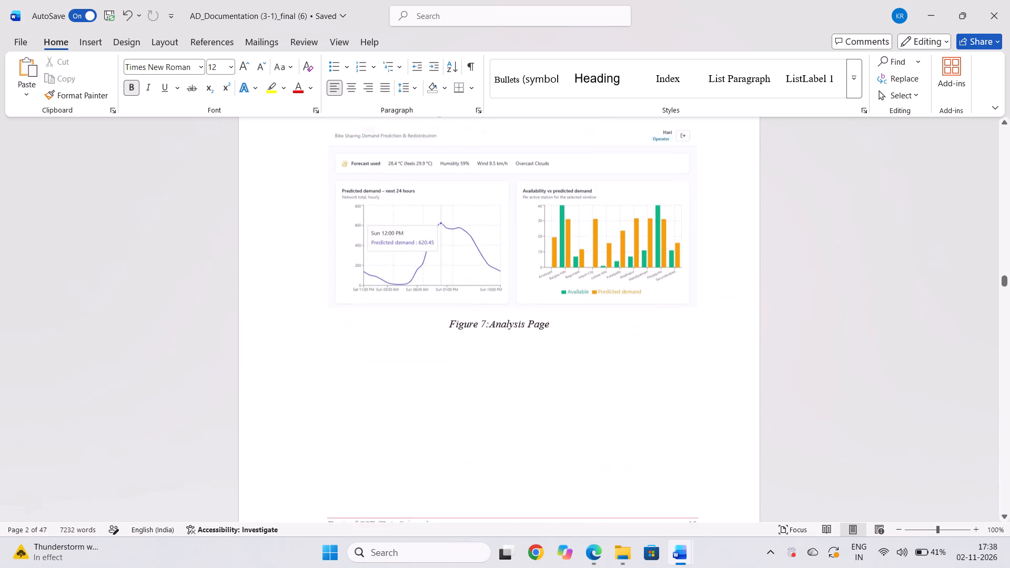
Look through Chapter 5, the references and the A.1 Repository Structure section of the appendix.
scroll(375, 466, "down", 5)
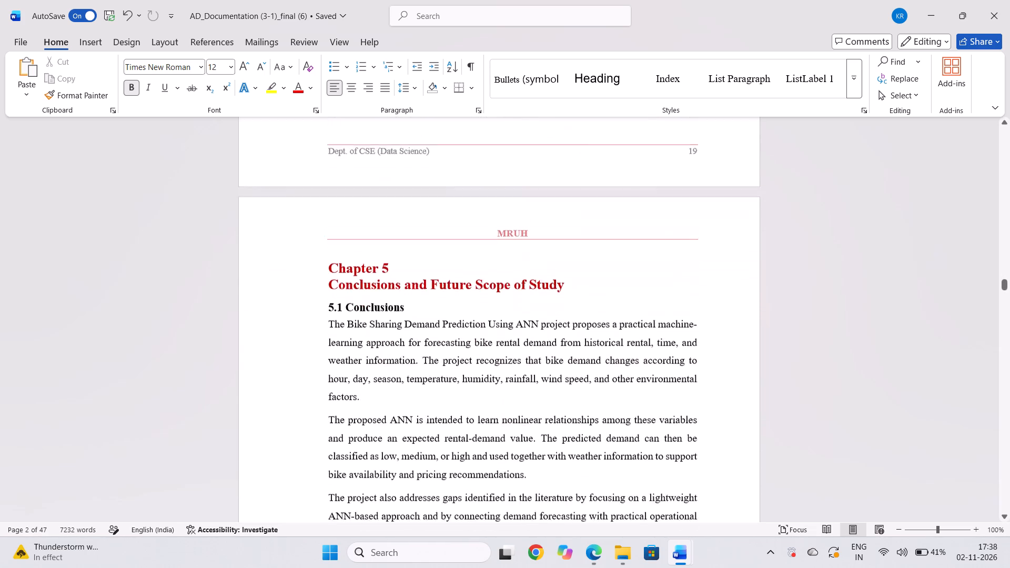
scroll(375, 466, "down", 3)
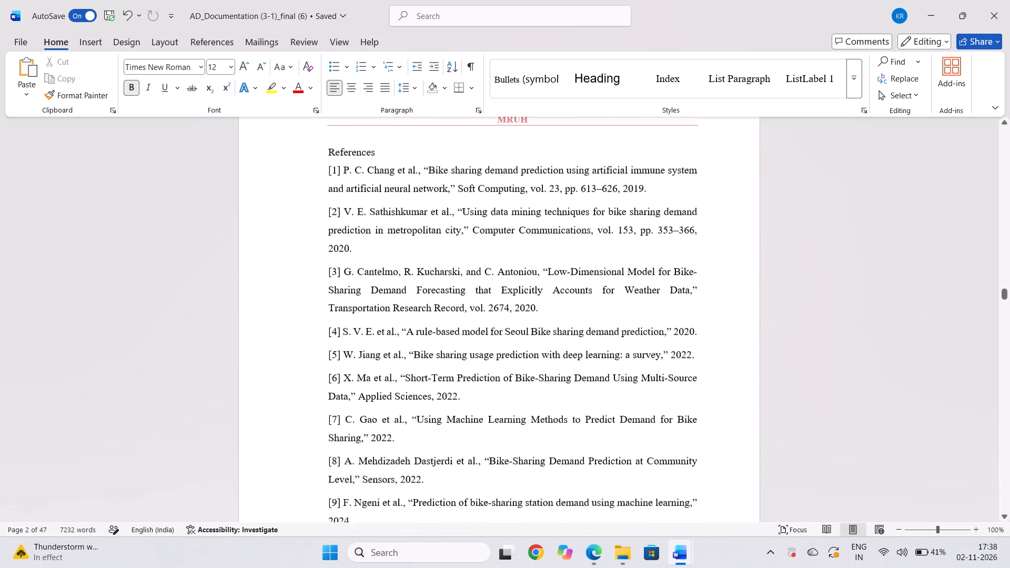
scroll(375, 466, "down", 8)
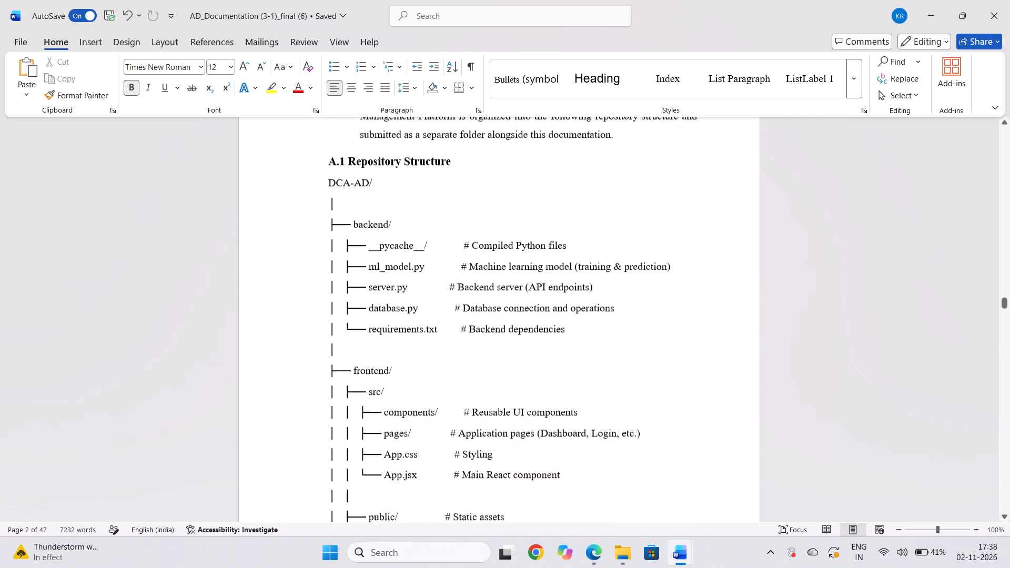
Look through the A.2 Key Code Excerpt, covering the backend authentication, prediction and weather endpoint code.
scroll(375, 466, "down", 4)
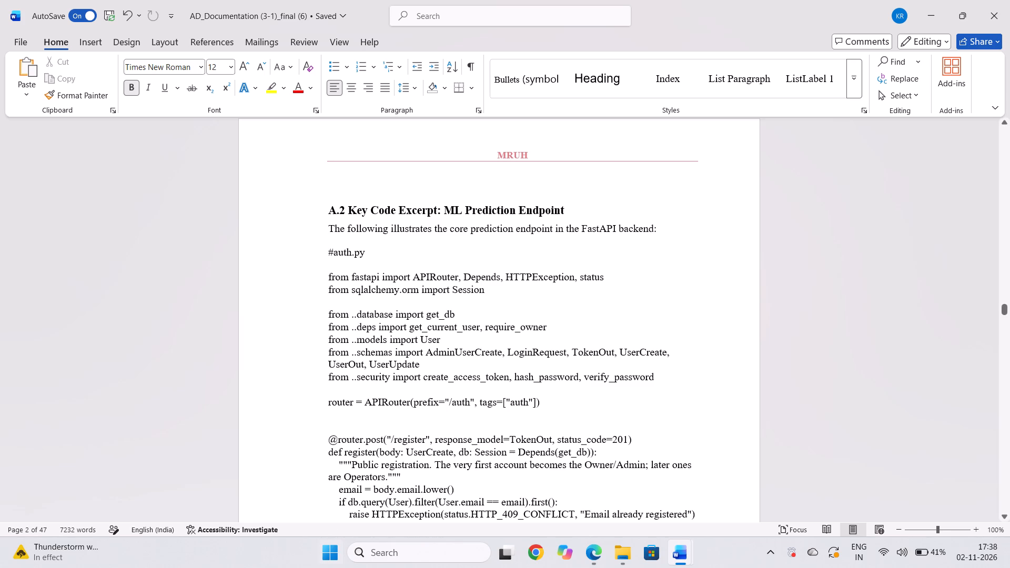
scroll(465, 391, "down", 8)
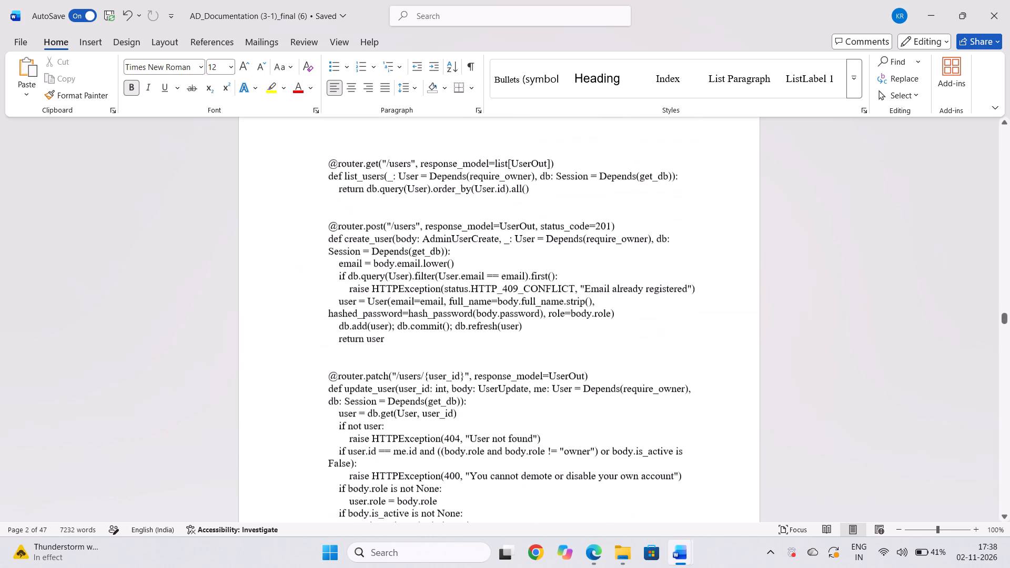
scroll(465, 391, "down", 7)
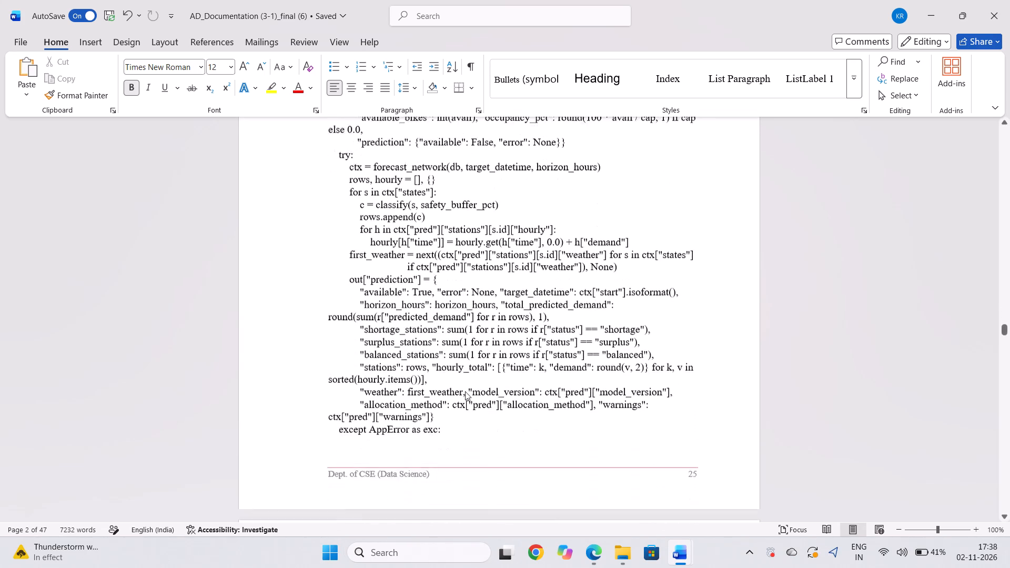
scroll(465, 391, "down", 9)
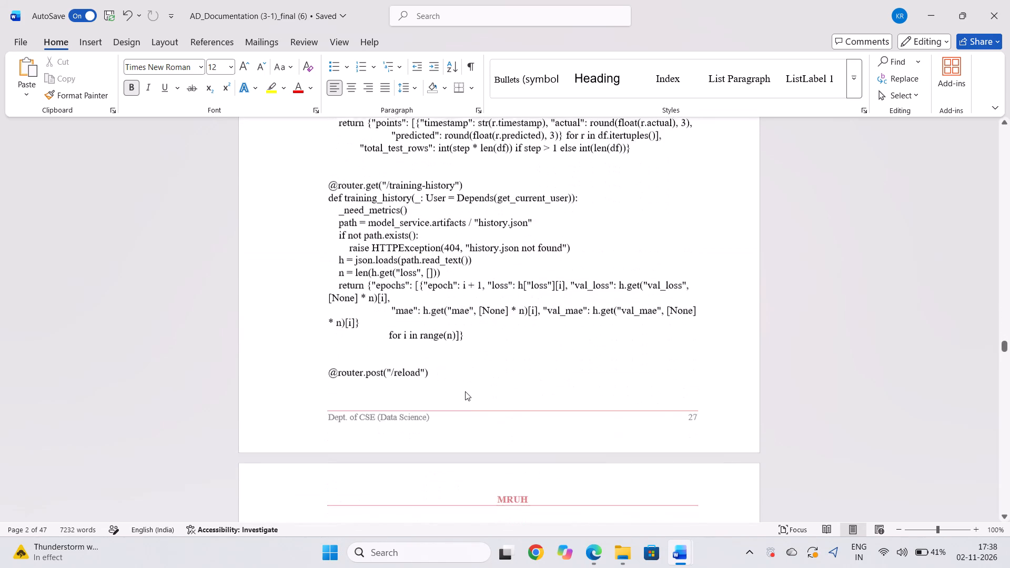
scroll(465, 391, "down", 6)
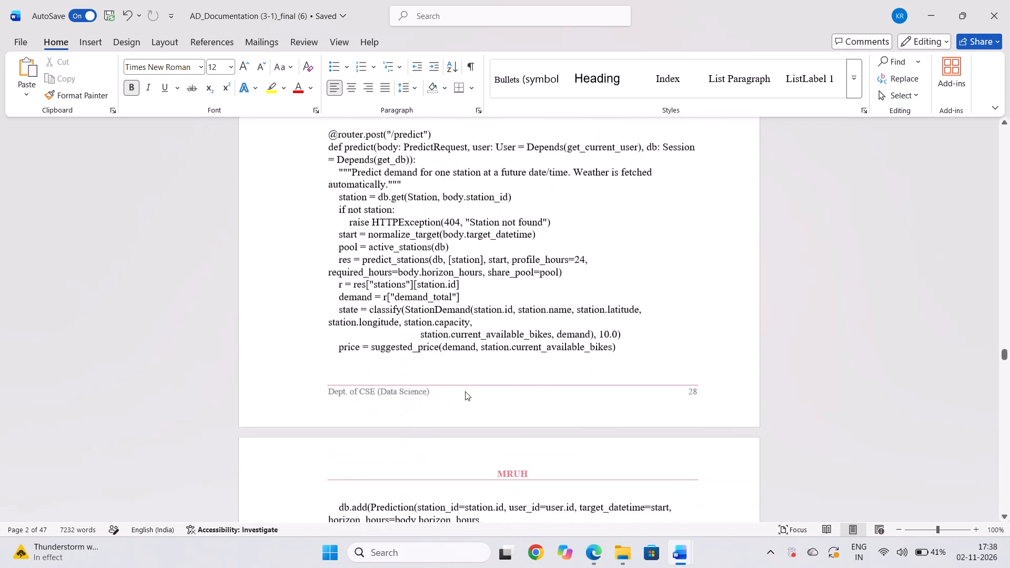
scroll(465, 391, "down", 6)
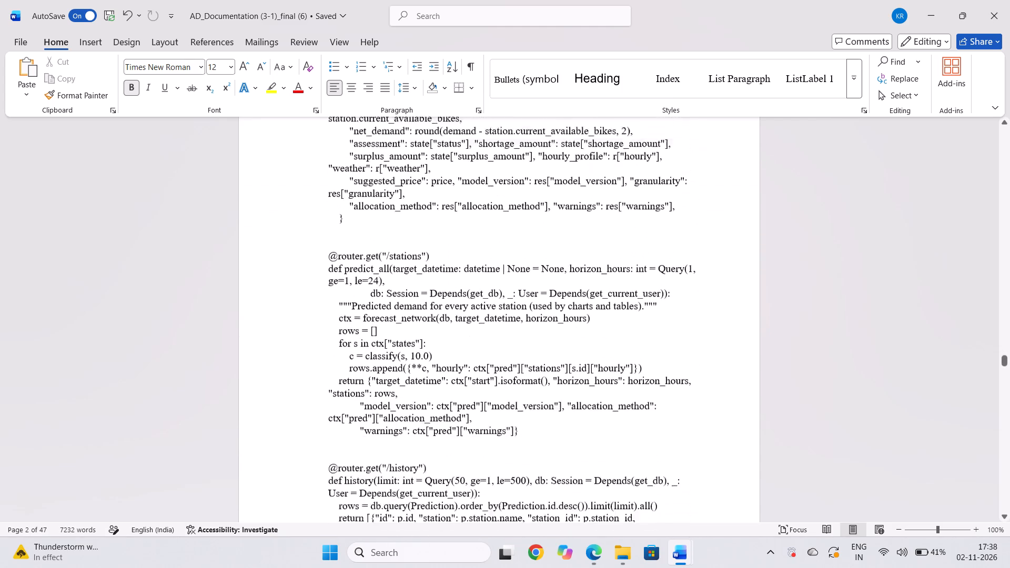
scroll(465, 391, "down", 7)
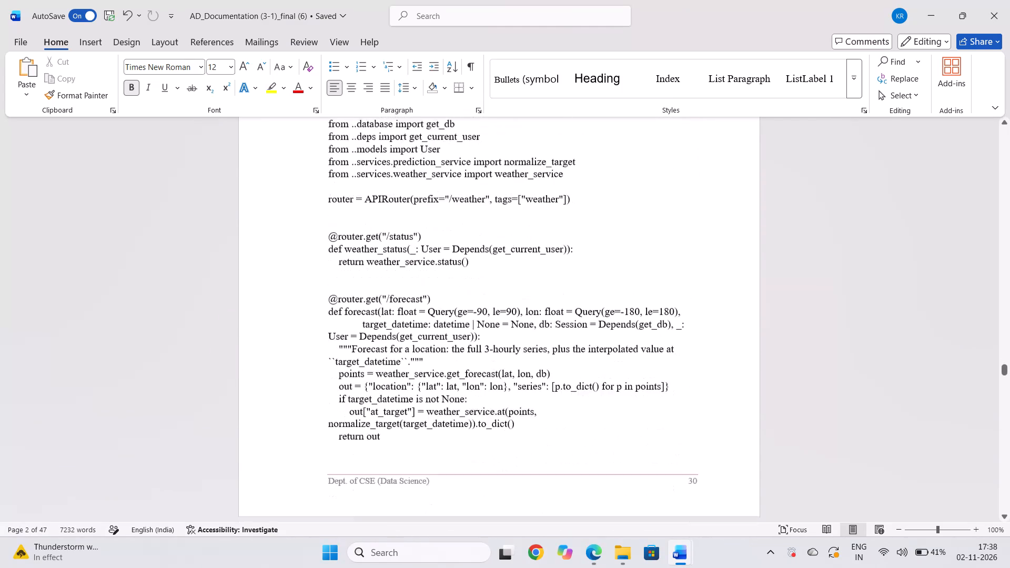
Look through the remaining appendix code, from the configuration settings to the frontend dashboard, and the Project Summary at the document's end.
scroll(500, 390, "down", 8)
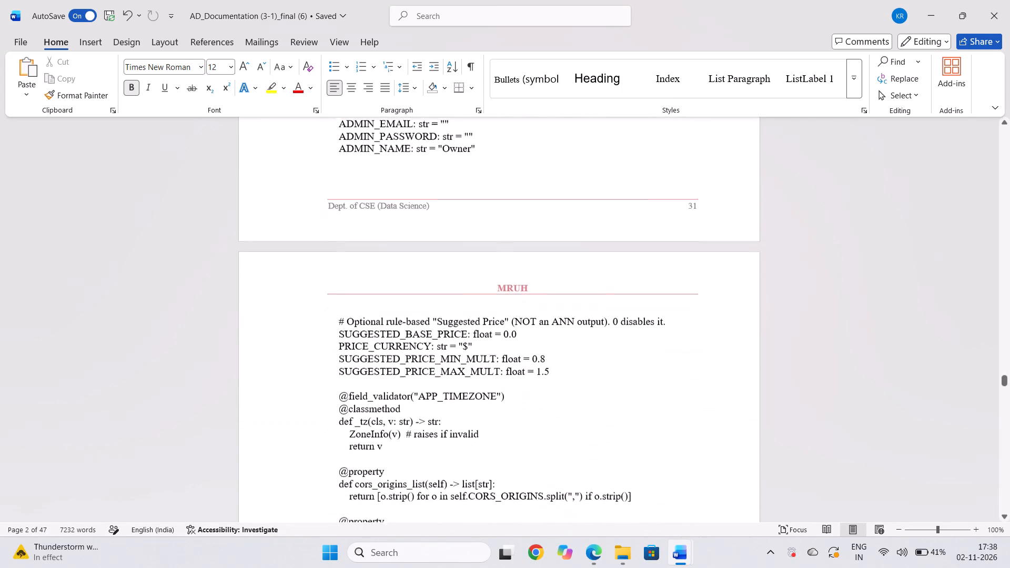
scroll(500, 390, "down", 17)
scroll(500, 390, "down", 8)
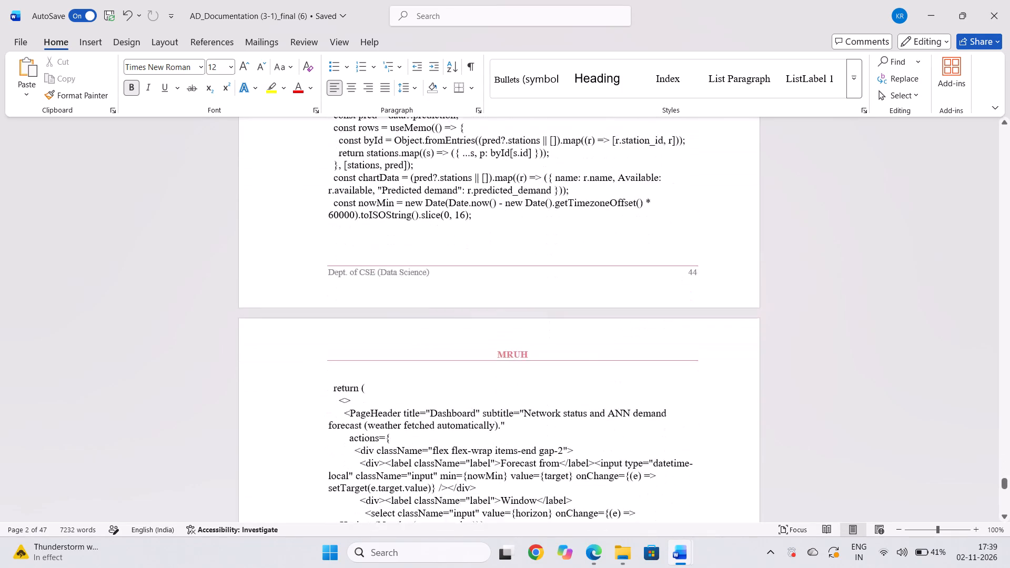
scroll(500, 390, "down", 6)
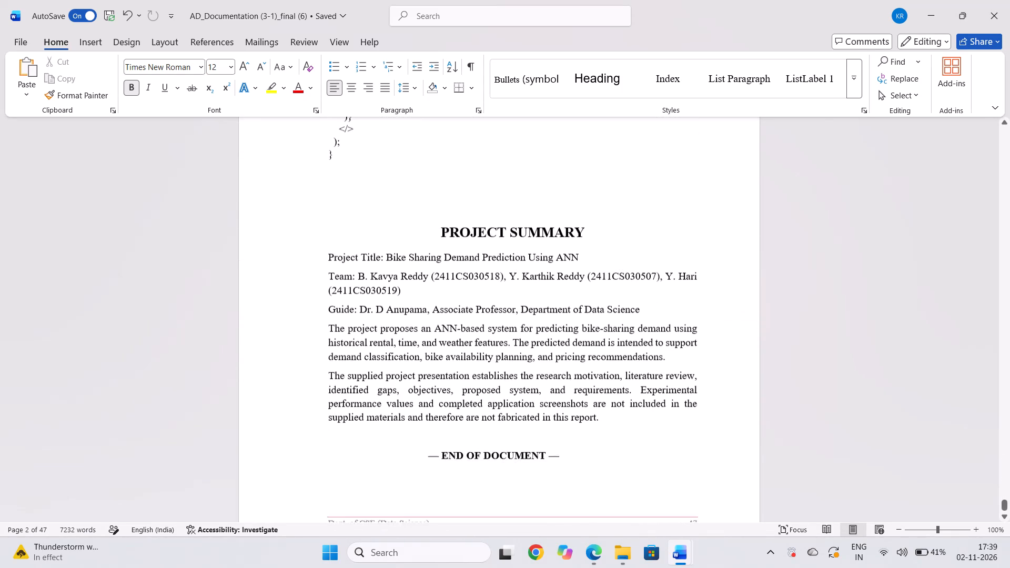
scroll(500, 390, "down", 1)
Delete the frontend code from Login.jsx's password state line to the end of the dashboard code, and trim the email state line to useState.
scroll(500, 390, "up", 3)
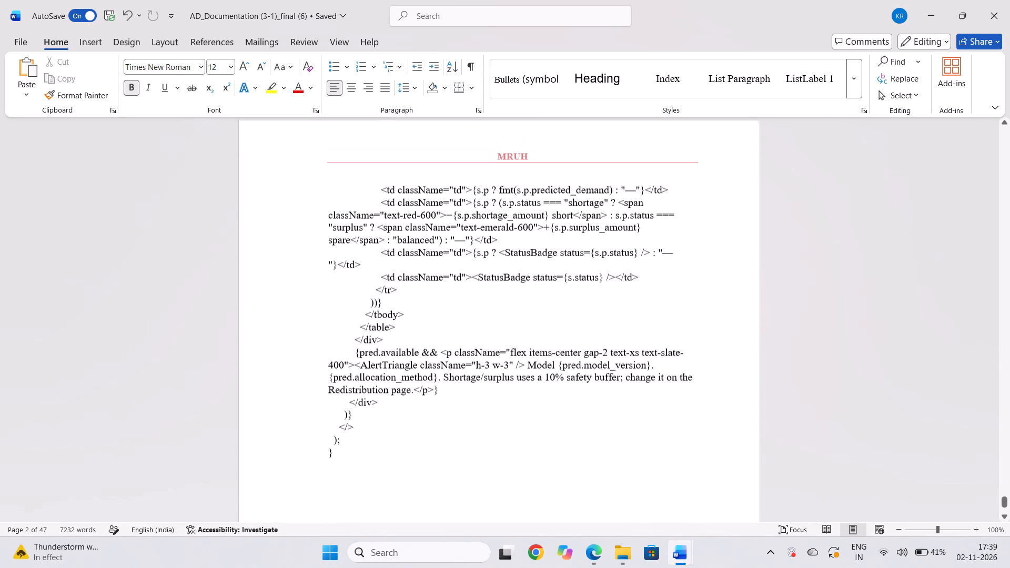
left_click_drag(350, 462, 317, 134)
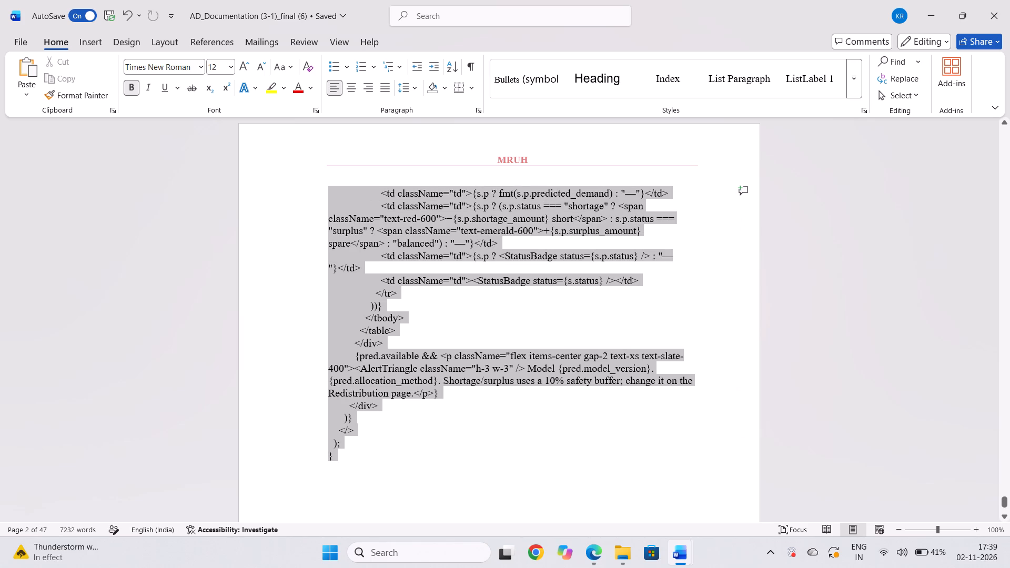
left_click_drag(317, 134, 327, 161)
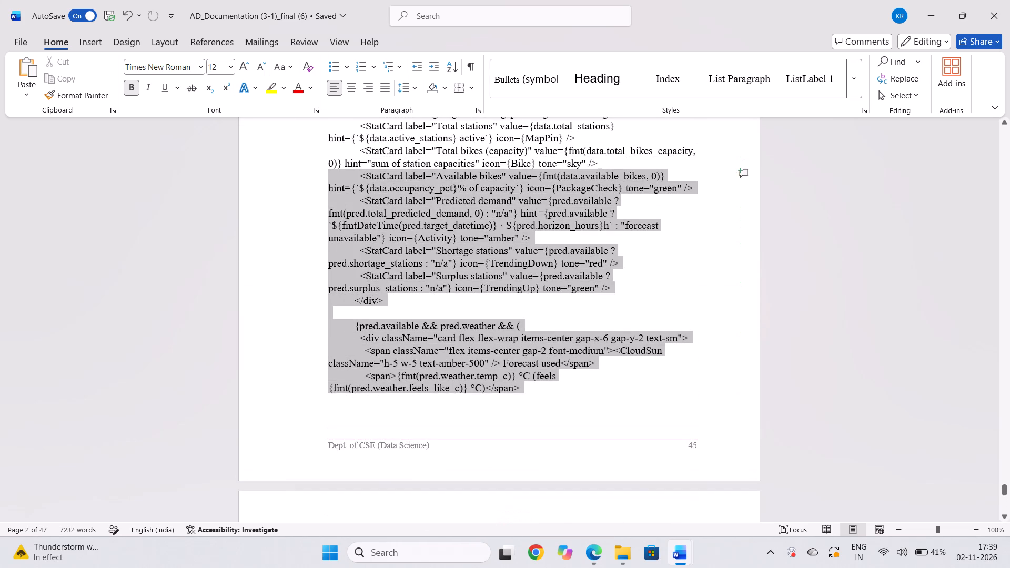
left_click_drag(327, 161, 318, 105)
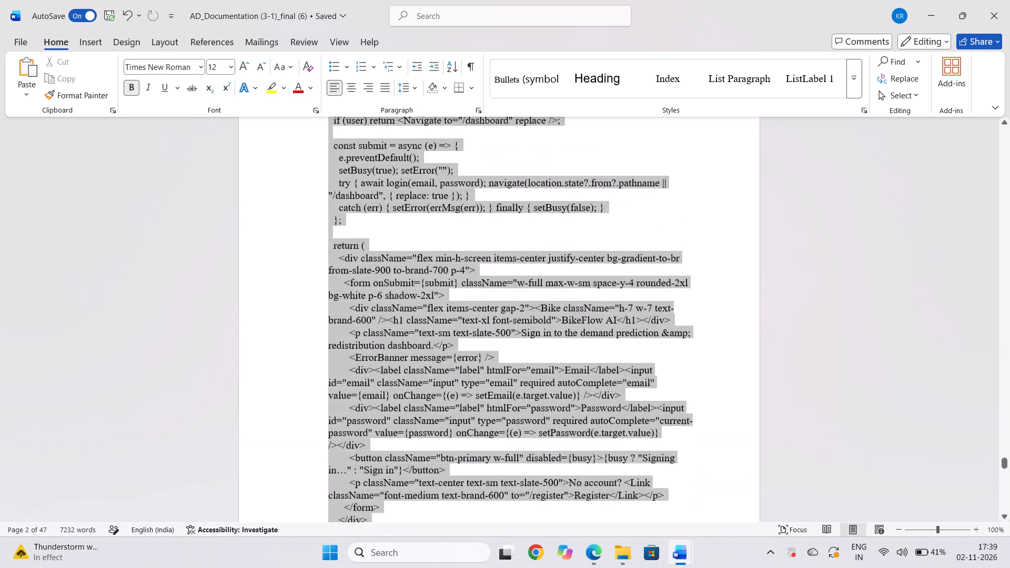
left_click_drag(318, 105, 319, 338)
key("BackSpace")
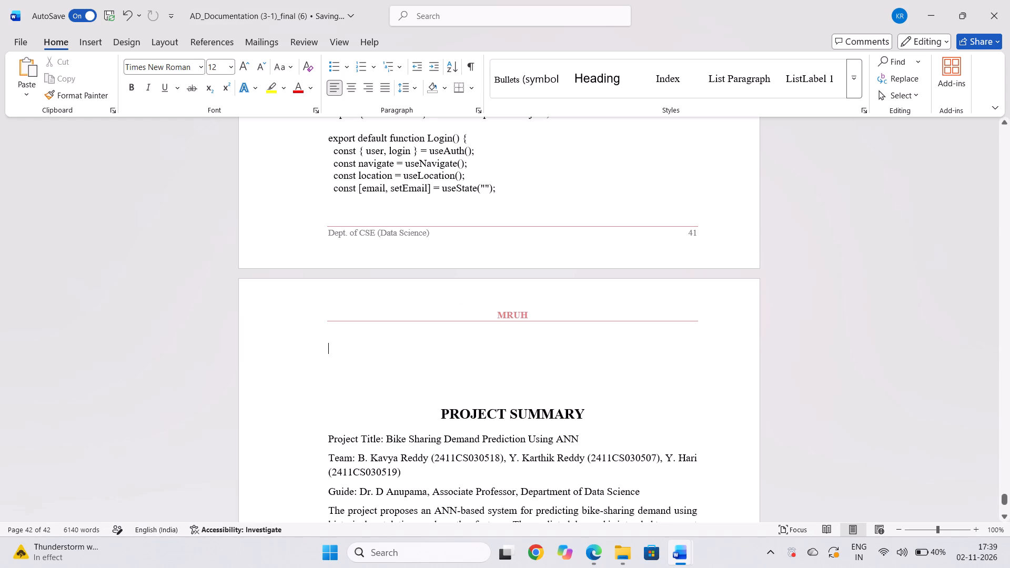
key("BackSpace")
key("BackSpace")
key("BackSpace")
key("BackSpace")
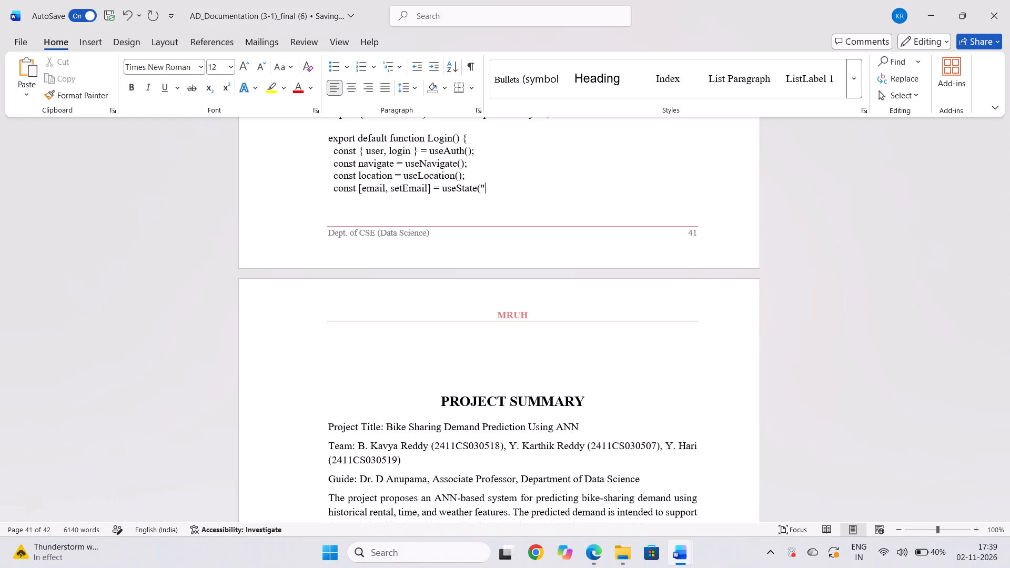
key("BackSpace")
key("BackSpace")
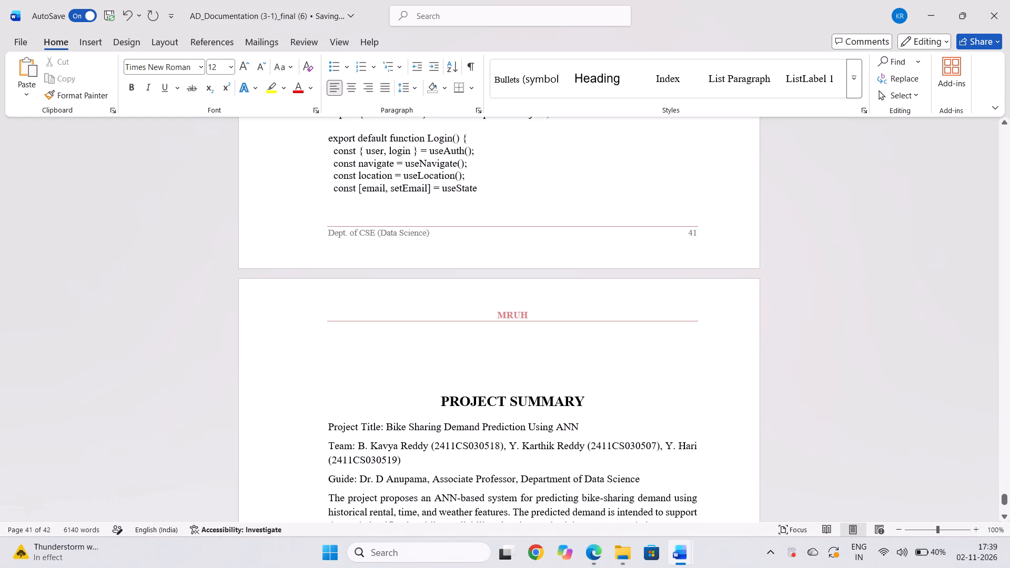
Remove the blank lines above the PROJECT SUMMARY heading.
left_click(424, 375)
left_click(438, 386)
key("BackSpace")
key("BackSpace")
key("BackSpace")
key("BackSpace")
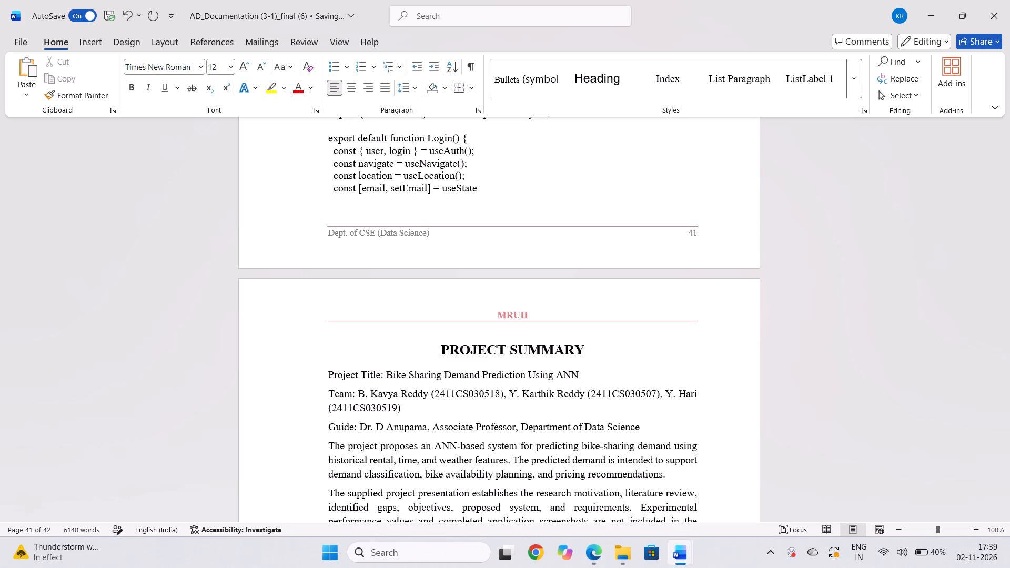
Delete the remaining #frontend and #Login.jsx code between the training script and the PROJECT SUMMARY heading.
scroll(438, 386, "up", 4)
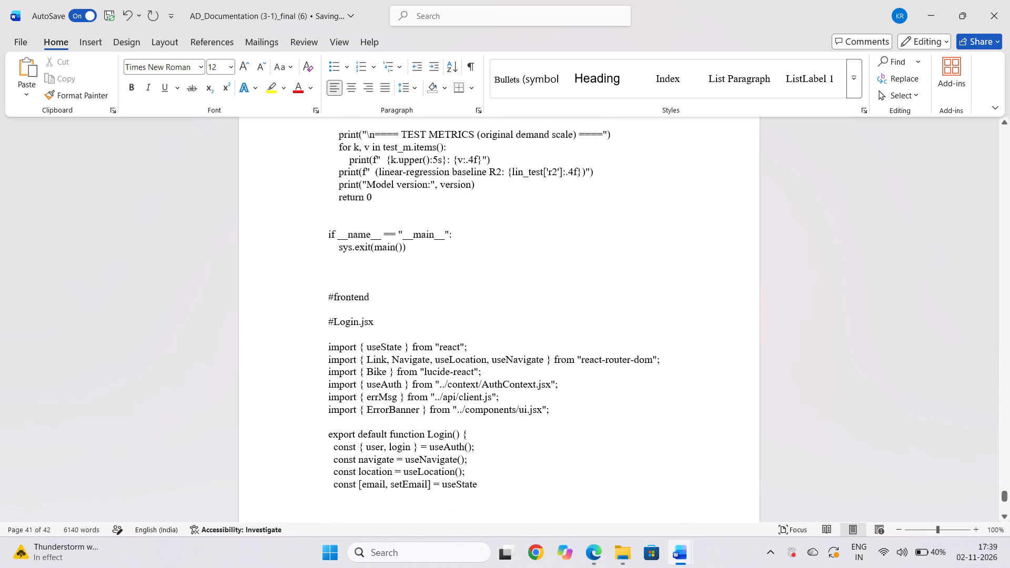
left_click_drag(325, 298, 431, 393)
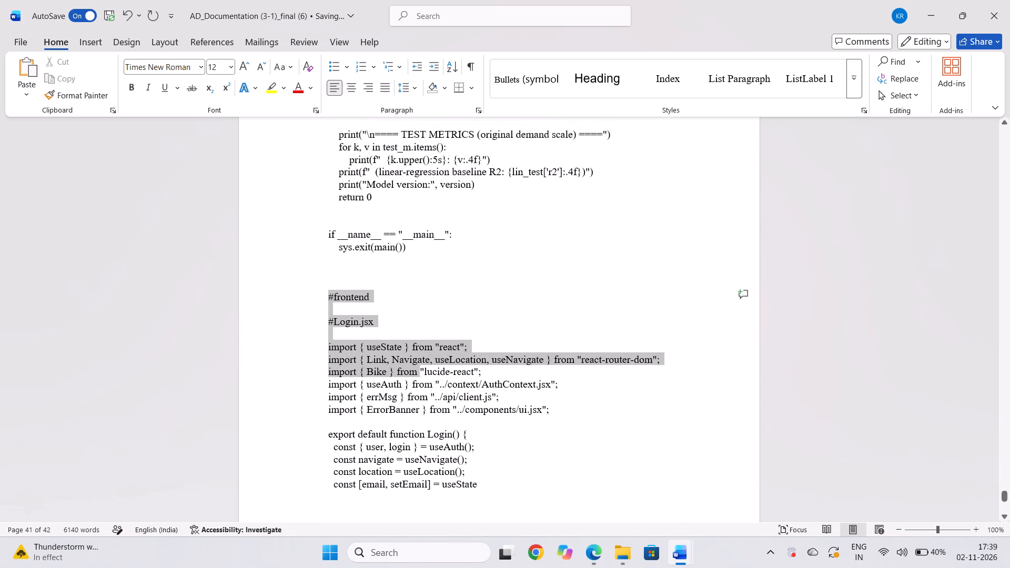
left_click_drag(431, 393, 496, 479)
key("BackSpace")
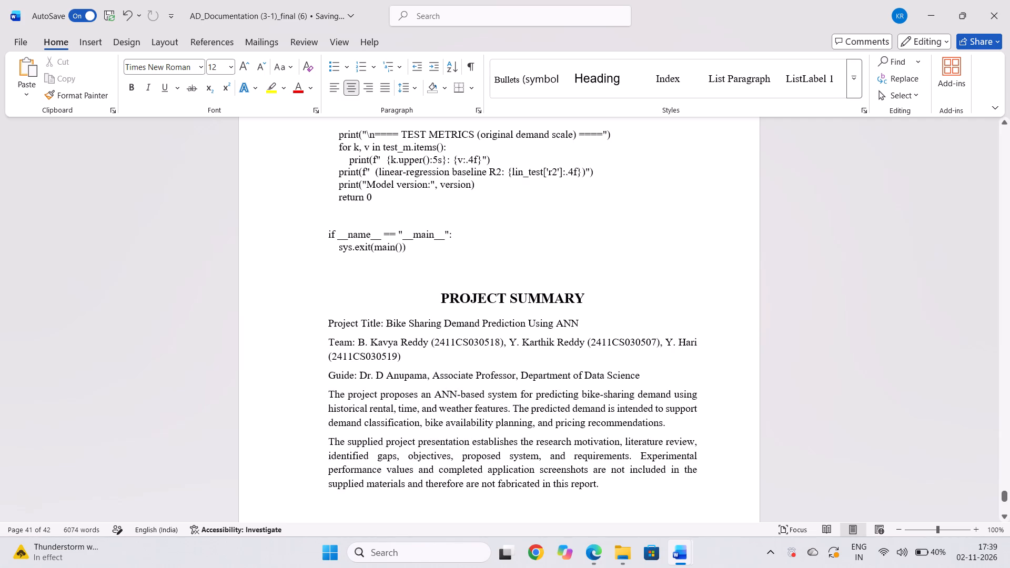
Check the layout of the last pages, from the end of the training script to the END OF DOCUMENT line.
scroll(496, 479, "down", 4)
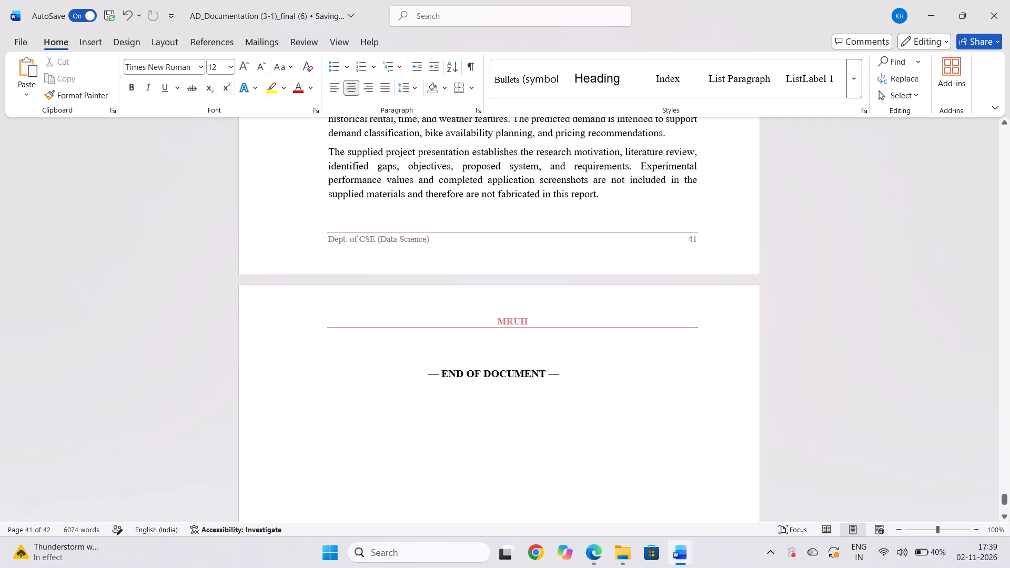
scroll(496, 479, "up", 3)
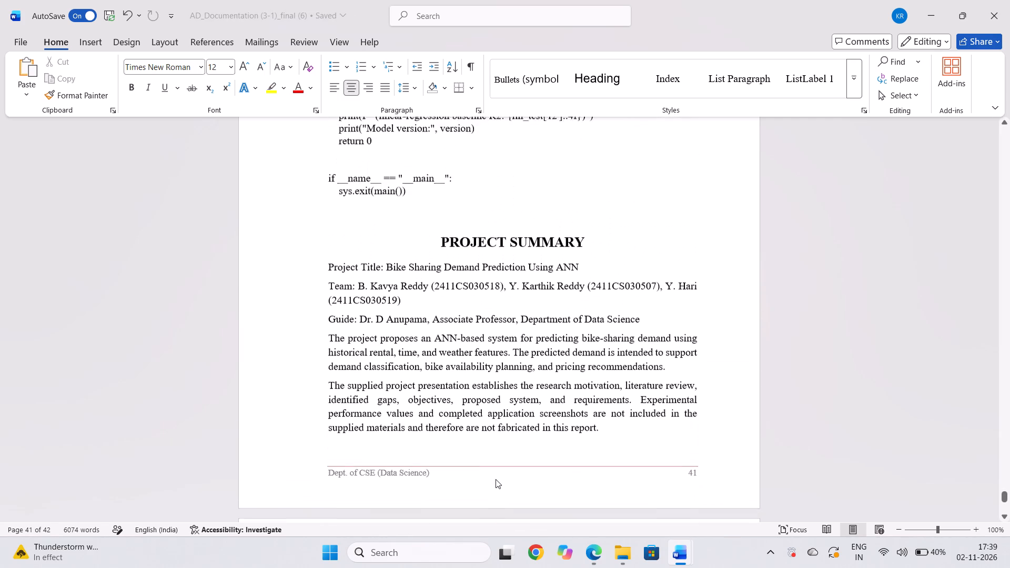
scroll(496, 479, "up", 2)
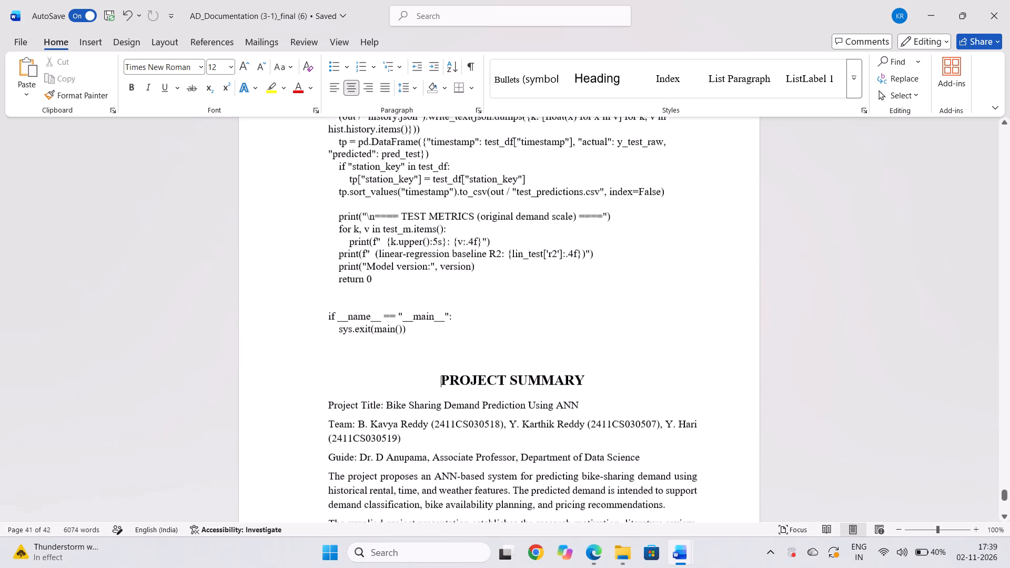
scroll(496, 479, "up", 2)
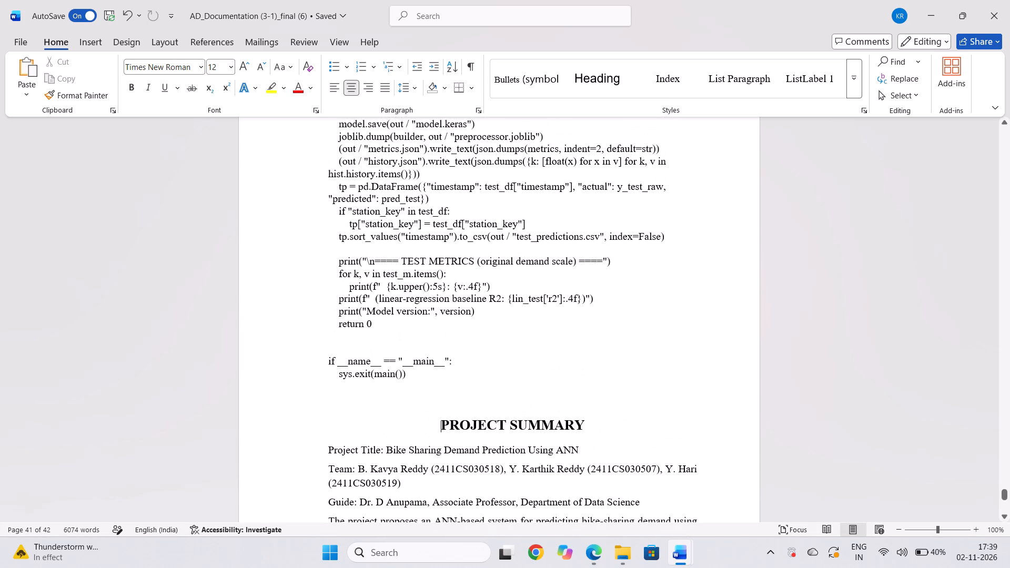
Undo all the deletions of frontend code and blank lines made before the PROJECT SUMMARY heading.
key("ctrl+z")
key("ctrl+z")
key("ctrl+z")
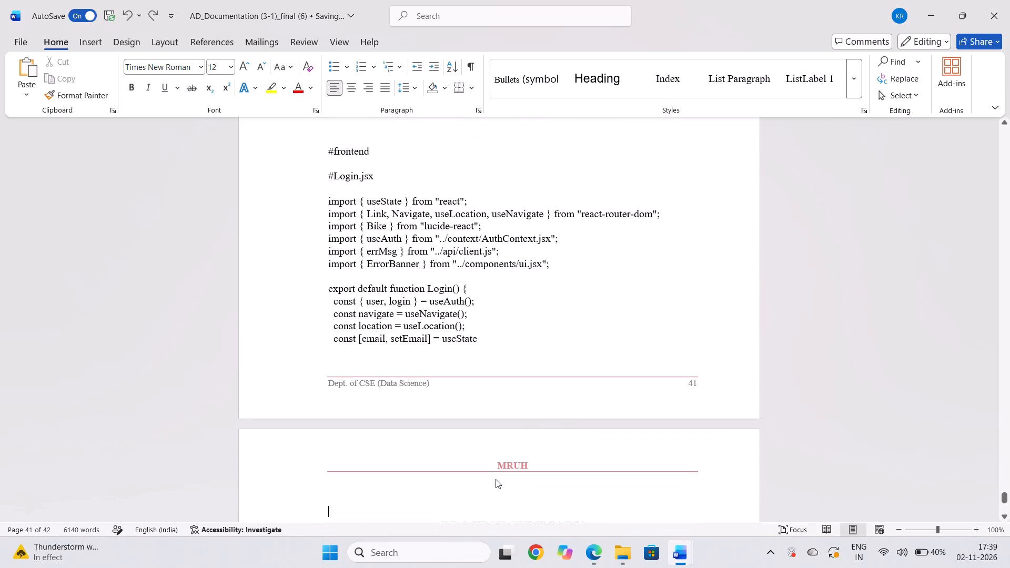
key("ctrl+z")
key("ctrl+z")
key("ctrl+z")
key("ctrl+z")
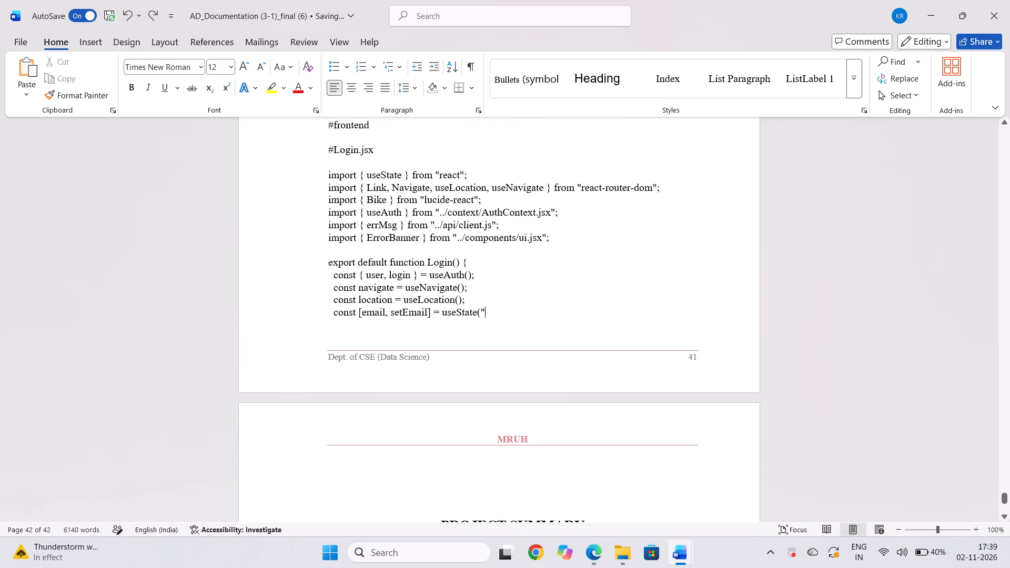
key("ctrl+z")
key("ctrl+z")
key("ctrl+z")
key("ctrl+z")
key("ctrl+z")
Delete the selected frontend code, from the const [password, setPassword] line down to the blank lines before the PROJECT SUMMARY heading.
scroll(496, 479, "down", 3)
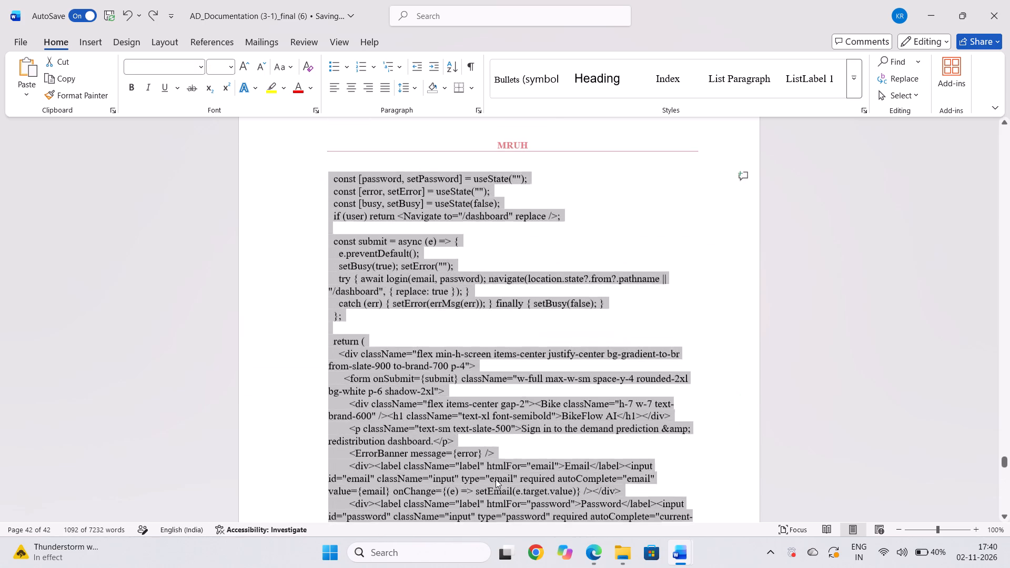
scroll(496, 479, "down", 15)
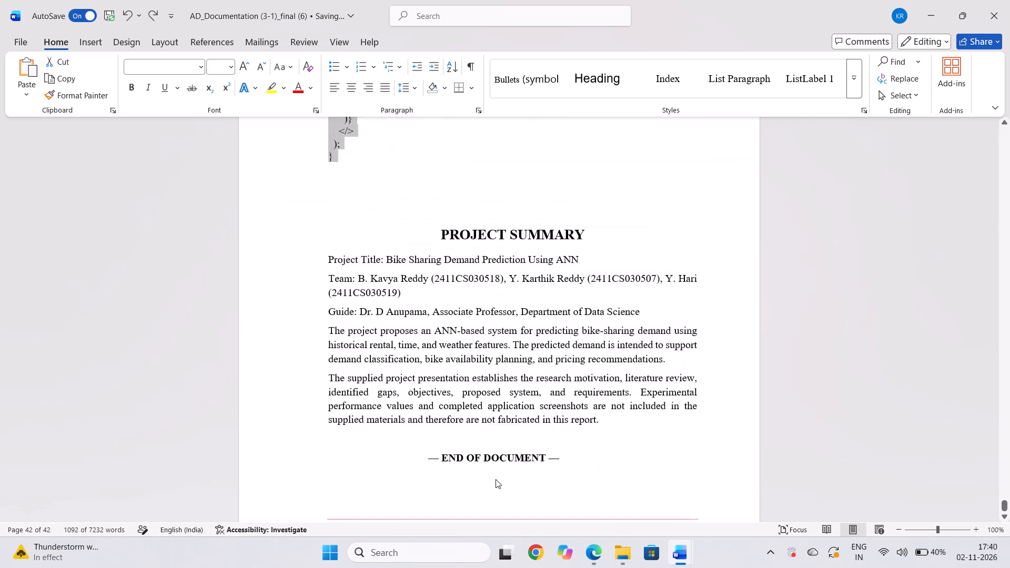
scroll(496, 479, "up", 7)
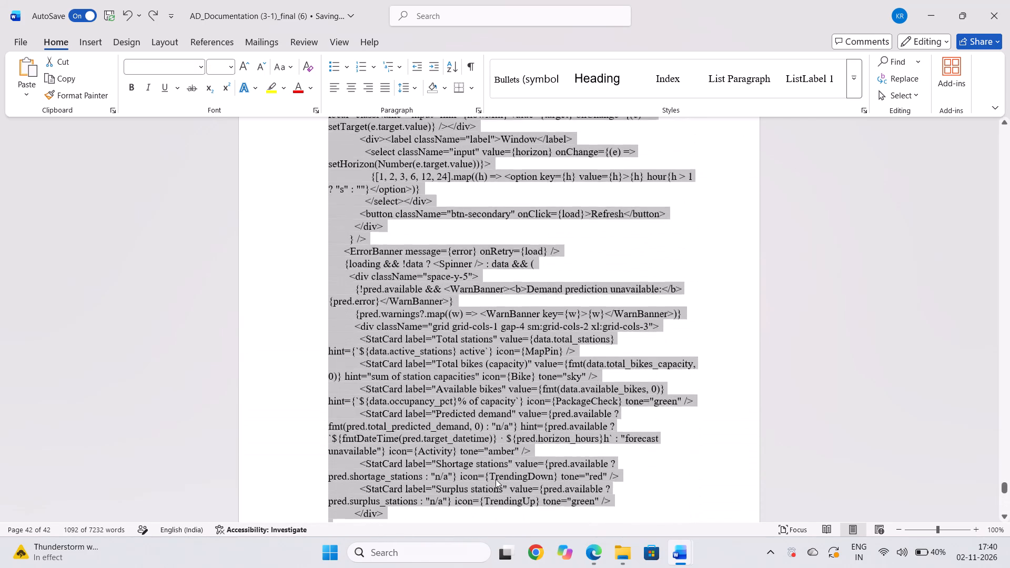
scroll(496, 479, "up", 7)
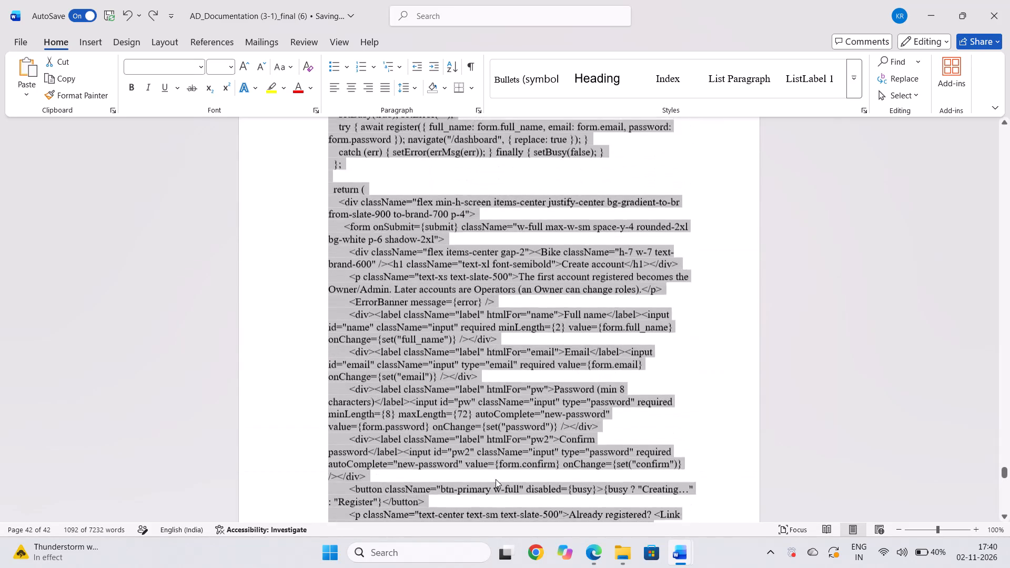
scroll(496, 479, "up", 6)
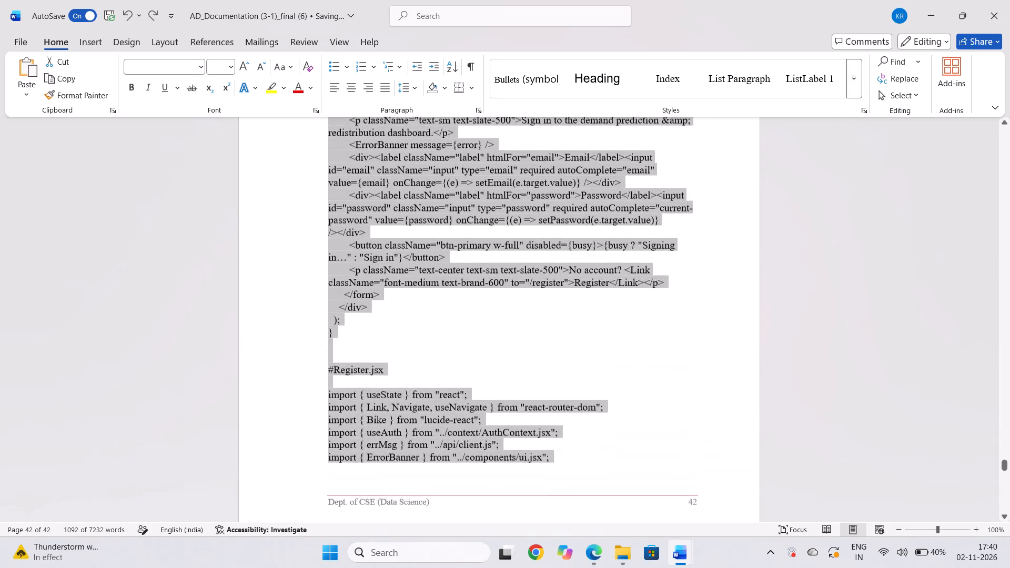
scroll(496, 479, "up", 6)
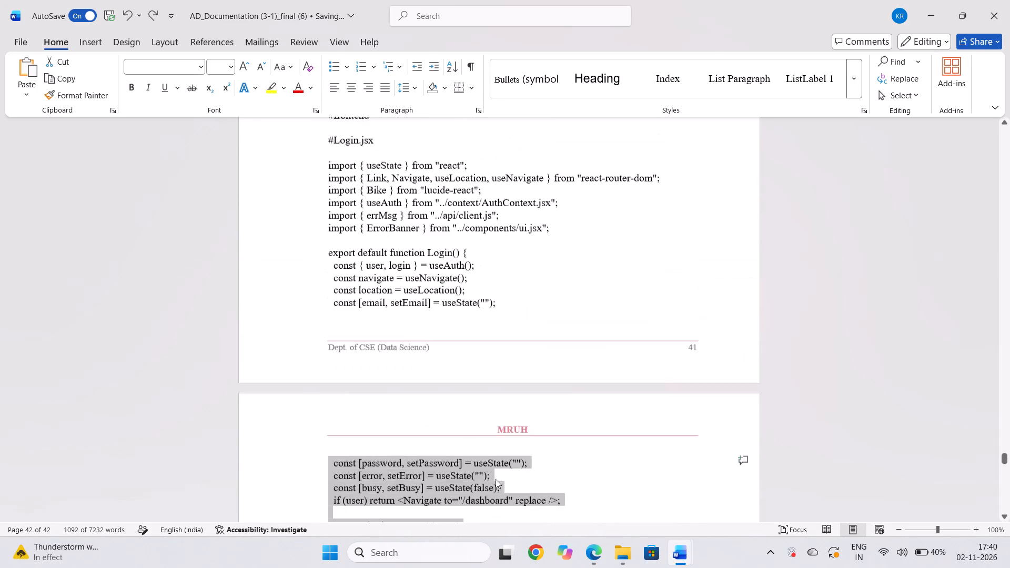
scroll(496, 479, "up", 1)
key("BackSpace")
Delete the remaining #frontend and #Login.jsx code between sys.exit(main()) and the PROJECT SUMMARY heading.
scroll(496, 479, "down", 1)
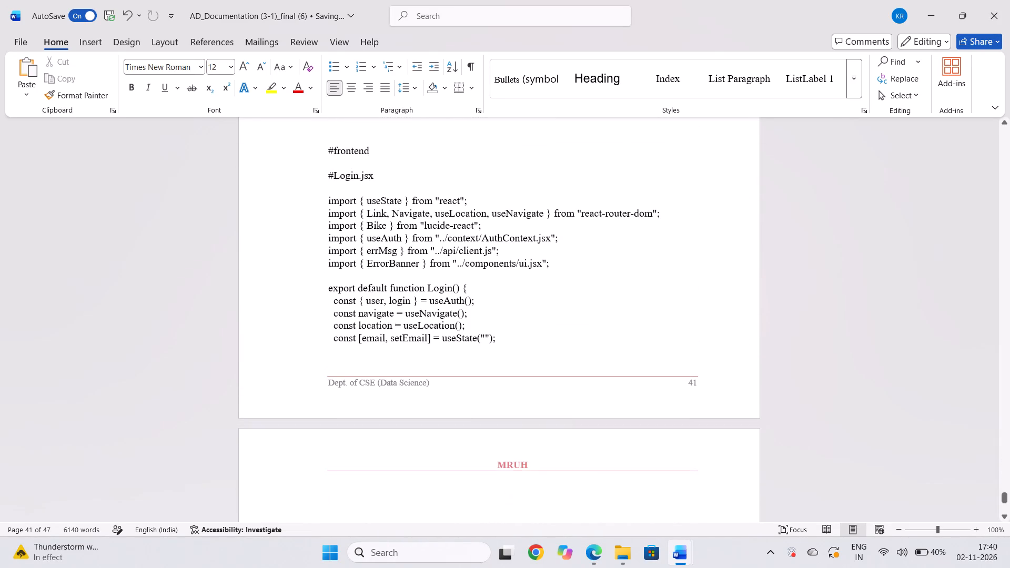
scroll(496, 479, "down", 1)
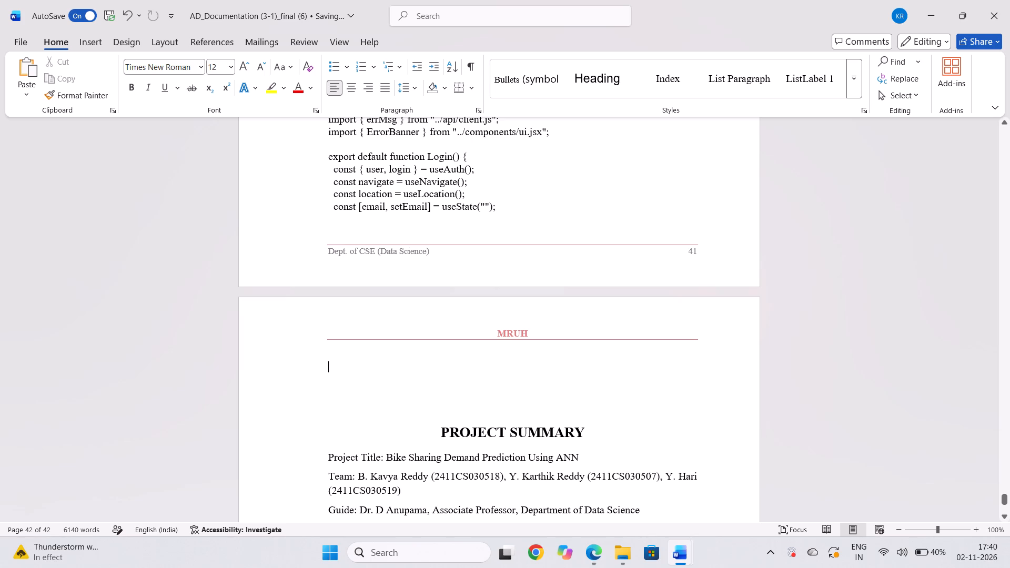
left_click_drag(512, 194, 512, 210)
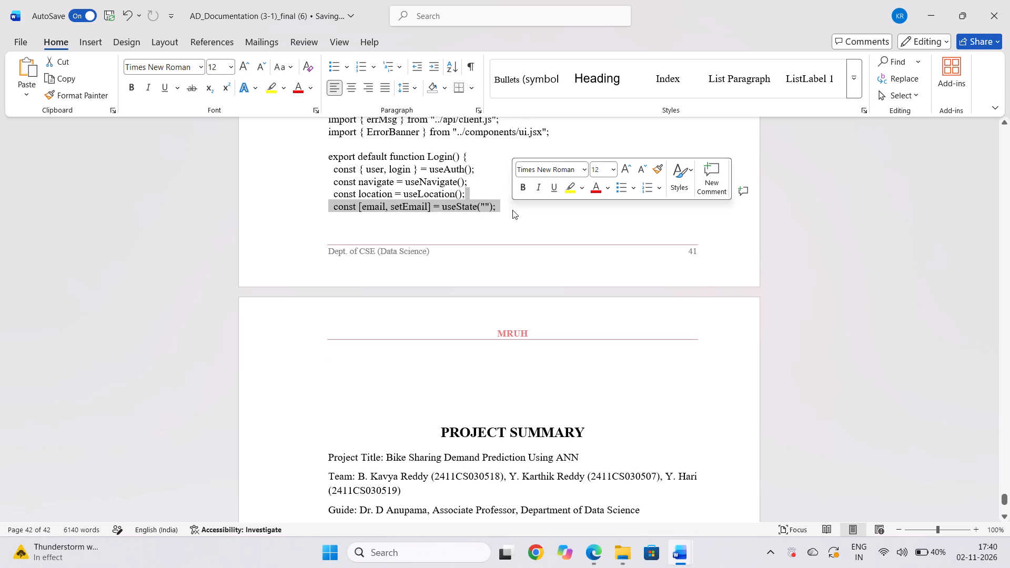
scroll(512, 210, "up", 2)
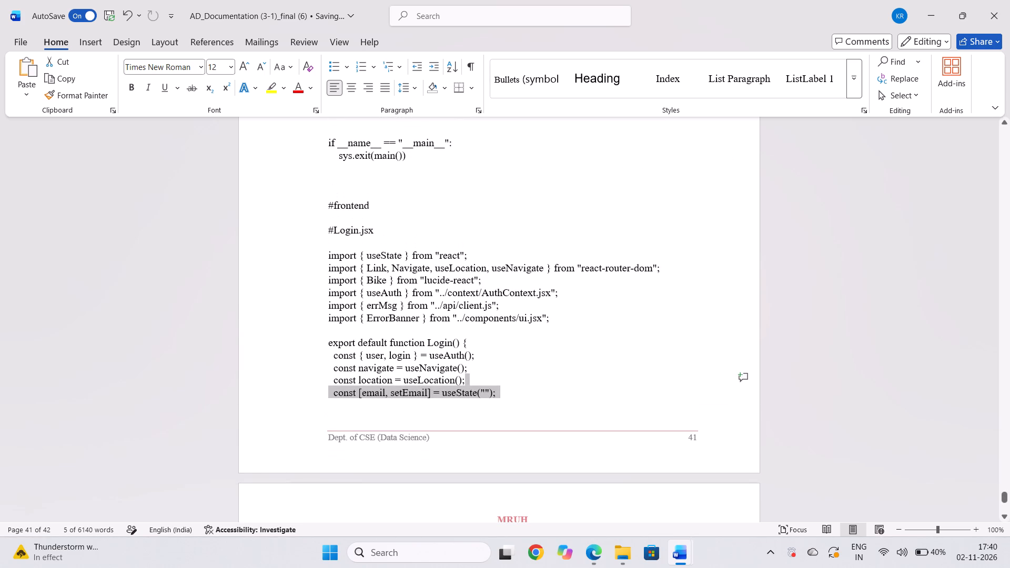
left_click_drag(325, 169, 488, 353)
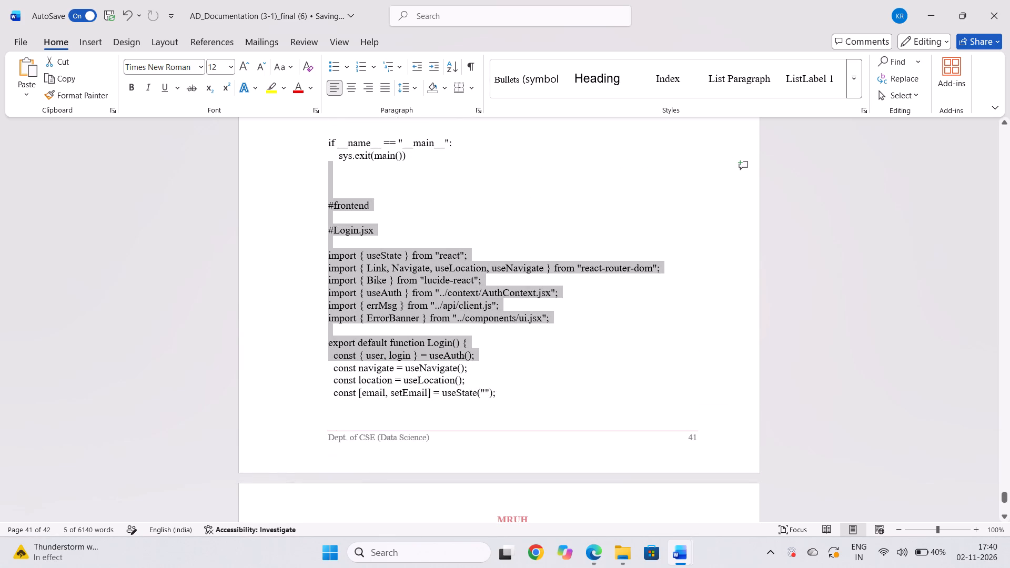
left_click_drag(488, 353, 506, 393)
key("BackSpace")
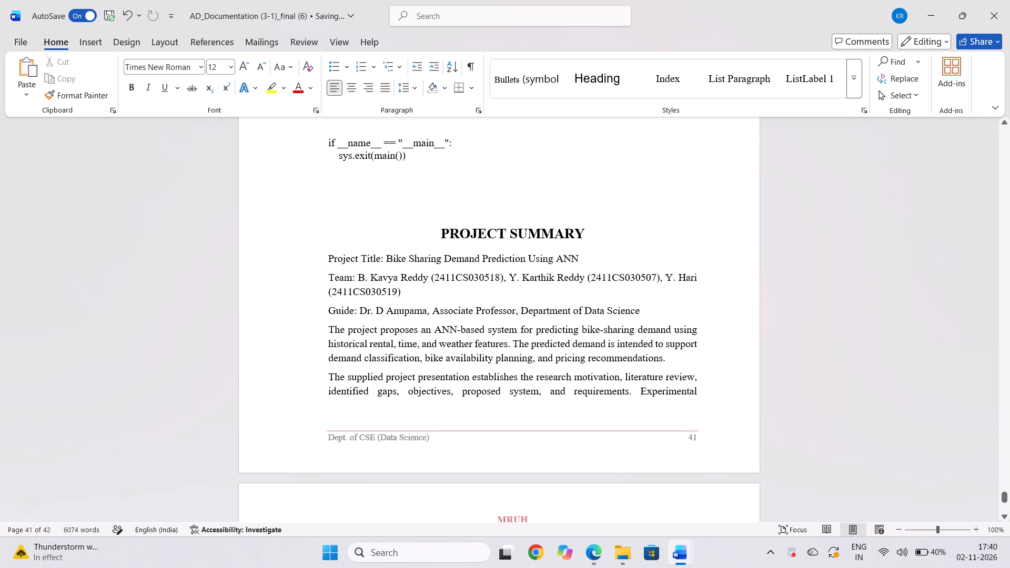
Delete the if __name__ == "__main__" block with its sys.exit(main()) line, back to return 0 in the training script.
key("BackSpace")
key("BackSpace")
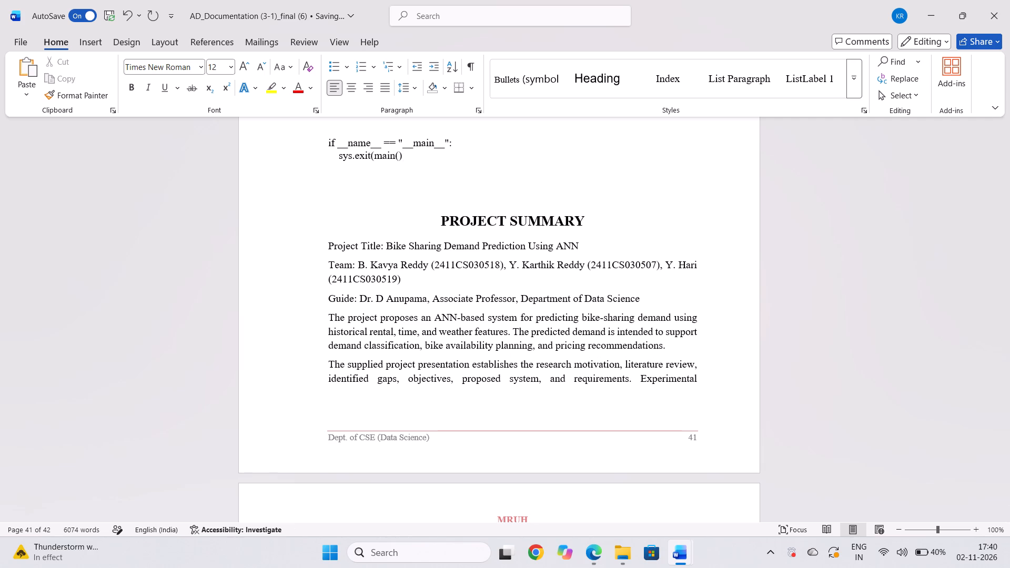
key("BackSpace")
key("BackSpace")
key("BackSpace")
key("BackSpace")
key("BackSpace")
key("BackSpace")
key("BackSpace")
key("BackSpace")
key("BackSpace")
key("BackSpace")
key("BackSpace")
key("BackSpace")
key("BackSpace")
key("BackSpace")
key("BackSpace")
key("BackSpace")
key("BackSpace")
key("BackSpace")
key("BackSpace")
key("BackSpace")
key("BackSpace")
key("BackSpace")
key("BackSpace")
key("BackSpace")
key("BackSpace")
key("BackSpace")
key("BackSpace")
key("BackSpace")
key("BackSpace")
key("BackSpace")
key("BackSpace")
key("BackSpace")
key("BackSpace")
key("BackSpace")
key("BackSpace")
key("BackSpace")
key("BackSpace")
key("BackSpace")
key("BackSpace")
key("BackSpace")
key("BackSpace")
key("BackSpace")
key("BackSpace")
key("BackSpace")
key("BackSpace")
key("BackSpace")
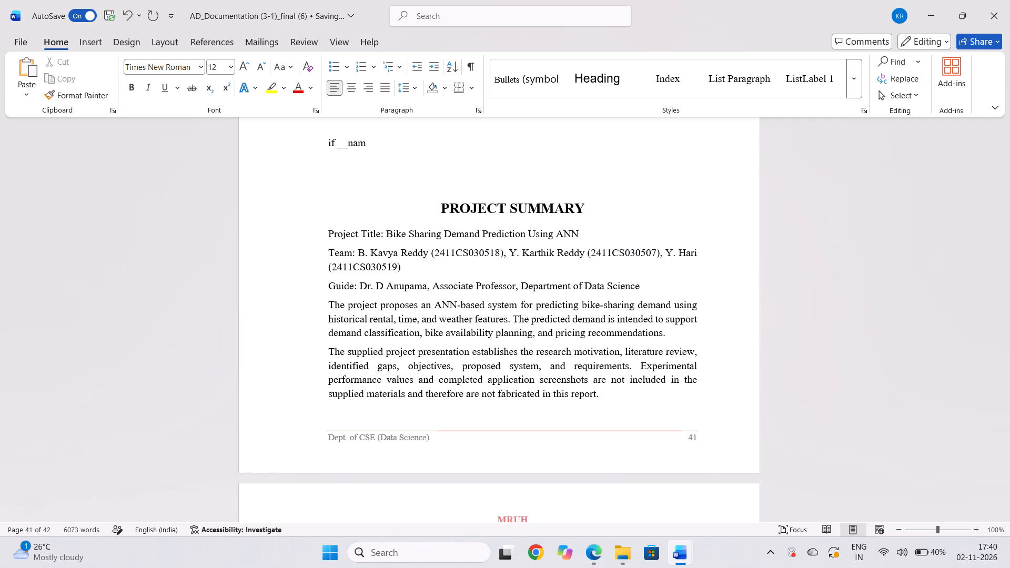
Check the end of the document, from the END OF DOCUMENT line through the page that follows it.
scroll(506, 393, "down", 3)
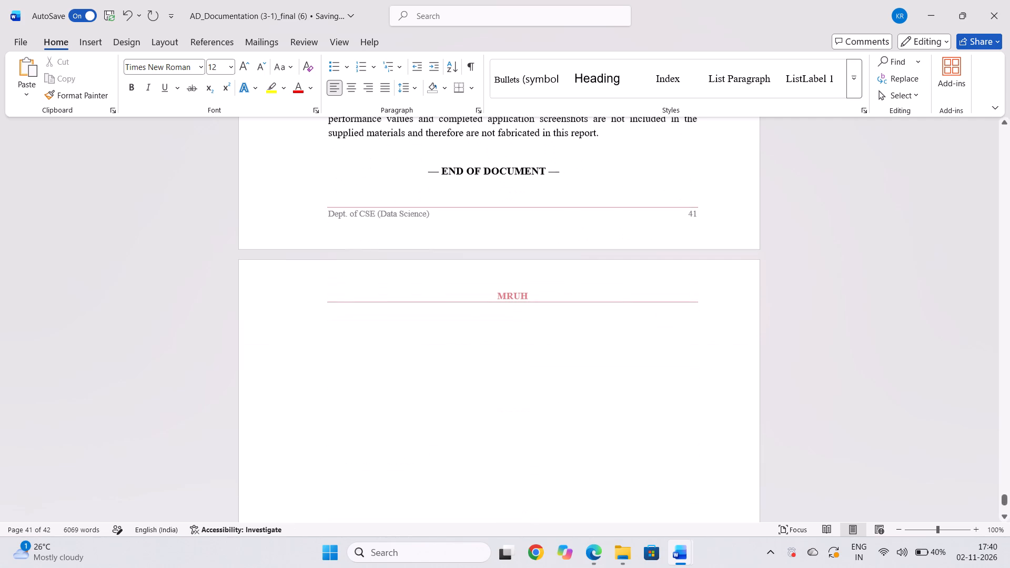
scroll(506, 393, "down", 9)
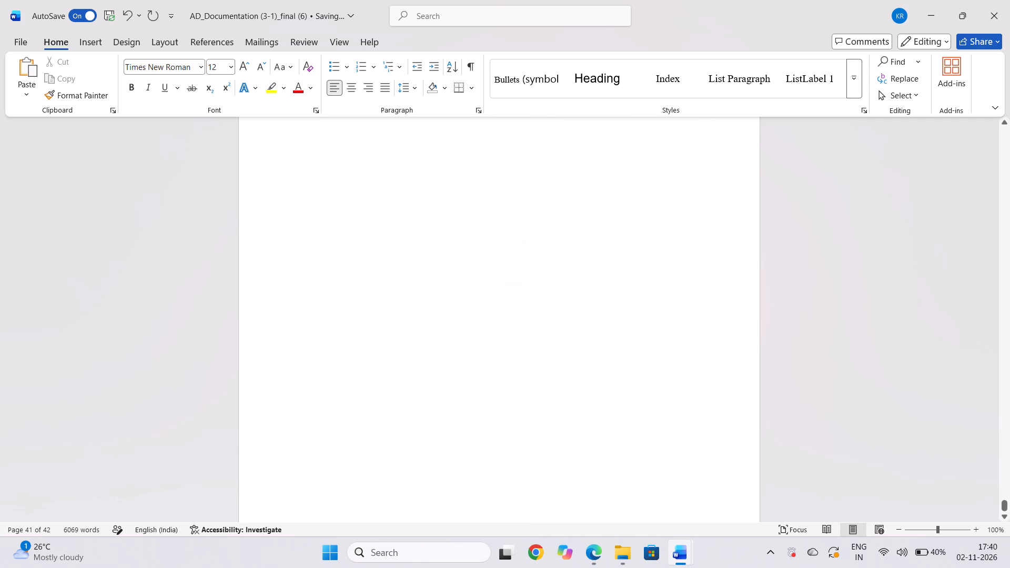
scroll(506, 393, "down", 15)
scroll(506, 393, "up", 1)
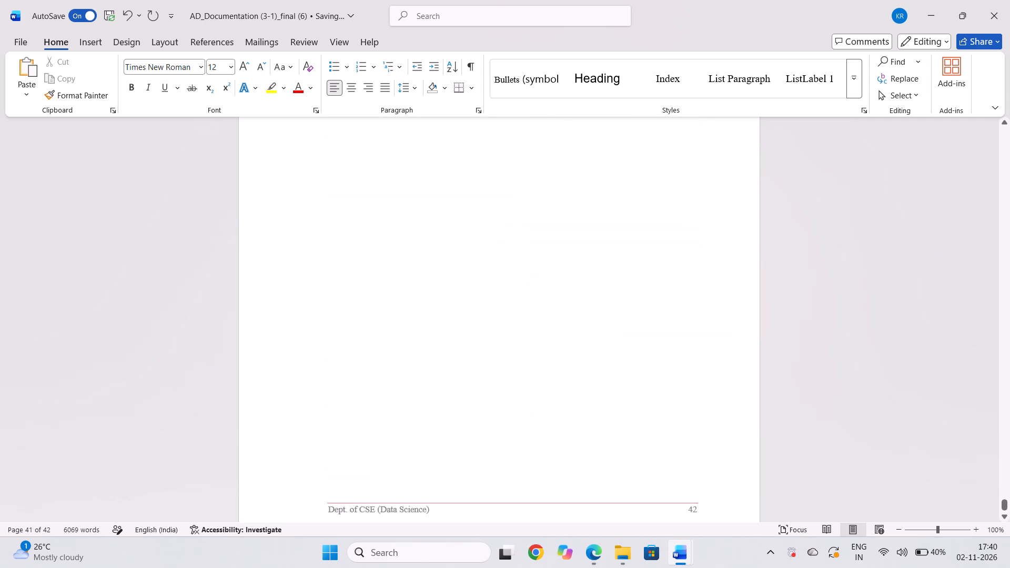
scroll(506, 393, "up", 5)
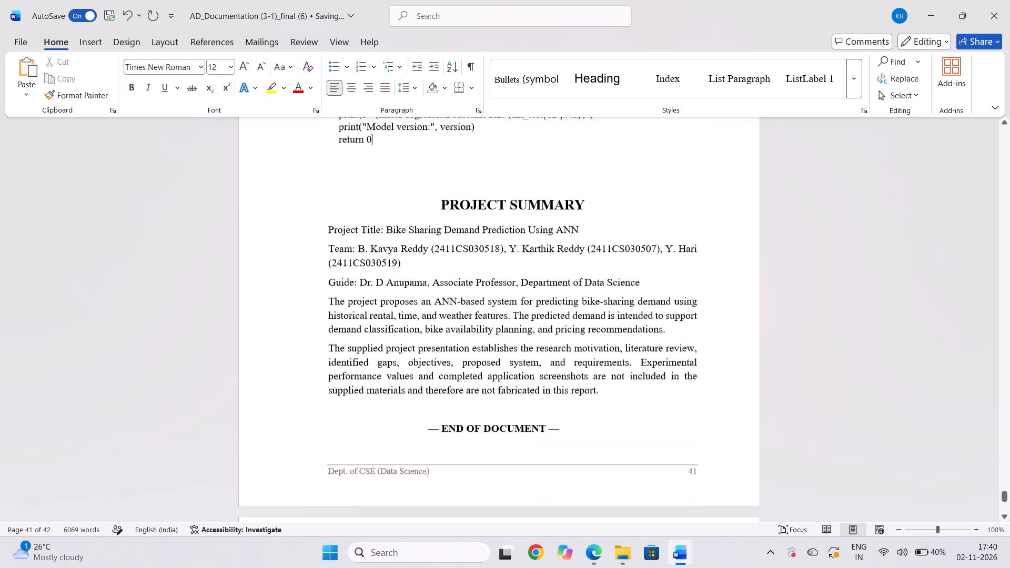
Delete the return 0 line so the training script ends with print("Model version:", version), followed by a period.
scroll(506, 393, "up", 2)
key("BackSpace")
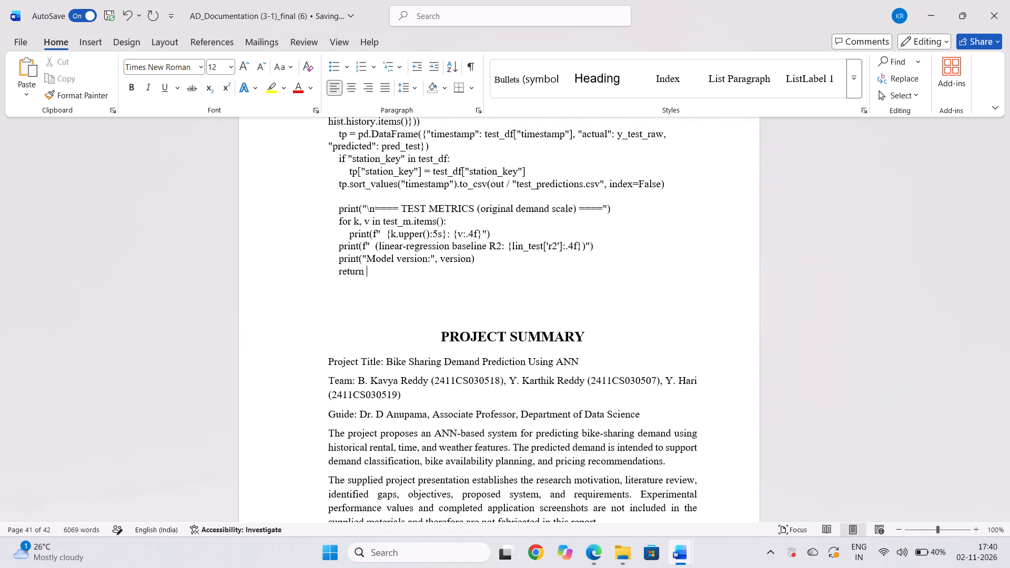
key("BackSpace")
key("BackSpace")
key("BackSpace")
key("BackSpace")
key("BackSpace")
key("BackSpace")
key("BackSpace")
key("BackSpace")
key("BackSpace")
key("BackSpace")
key("BackSpace")
key("BackSpace")
key("BackSpace")
key("BackSpace")
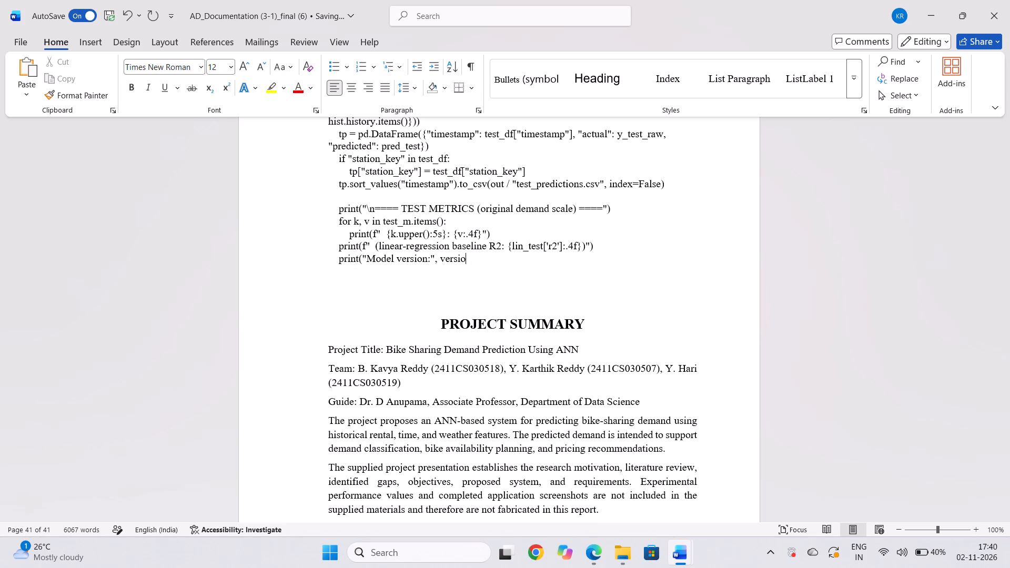
key("n")
key("shift+parenright")
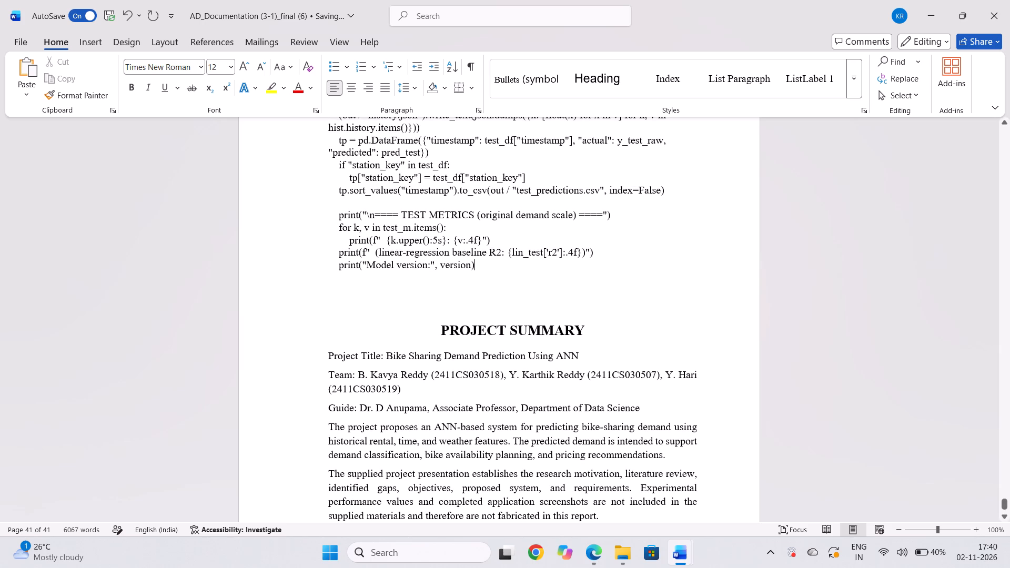
key("period")
Review the appendix code pages backwards from the end of the training script to the A.2 Key Code Excerpt heading.
scroll(506, 393, "up", 13)
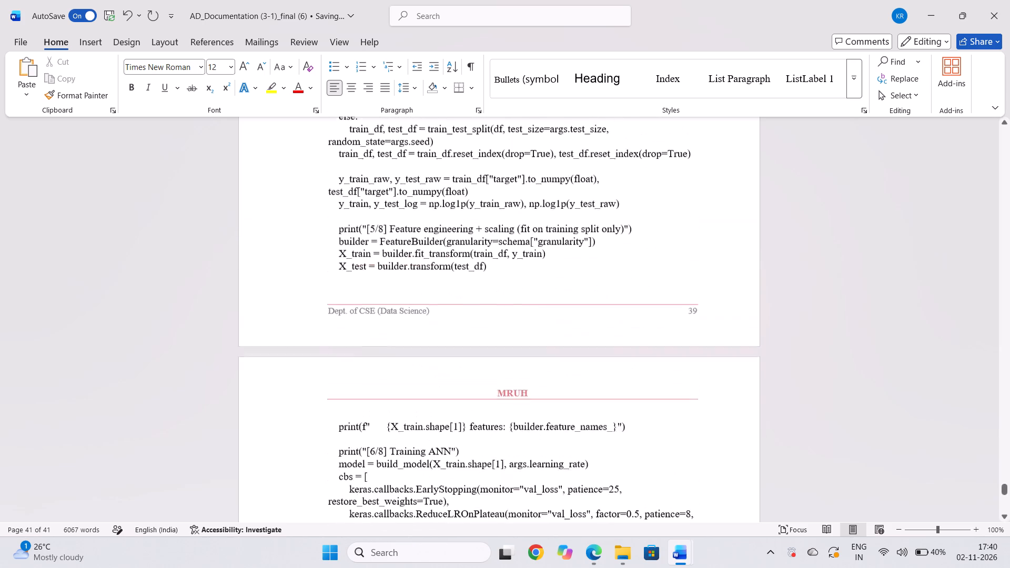
scroll(506, 393, "up", 8)
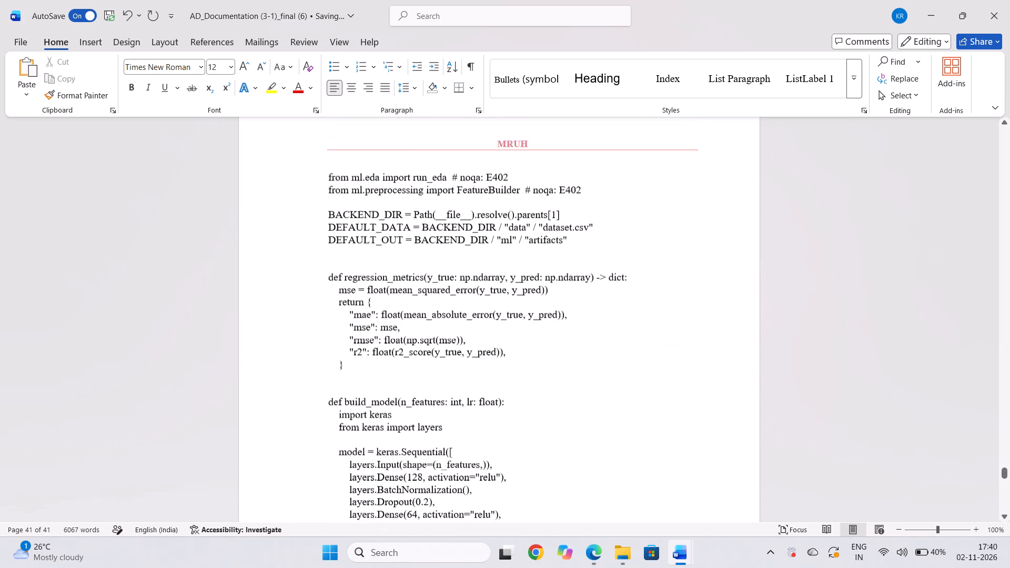
scroll(506, 393, "up", 9)
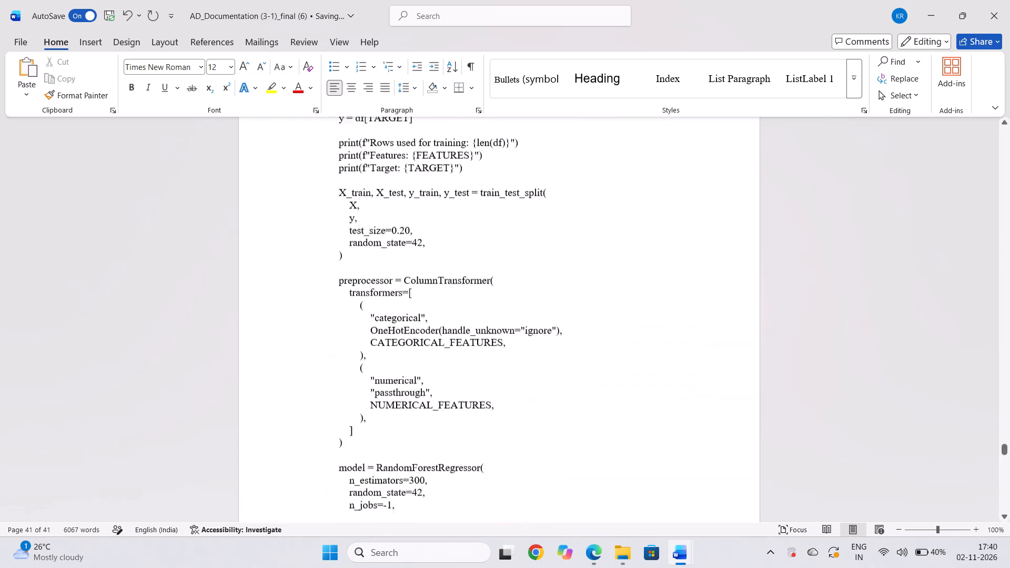
scroll(506, 393, "up", 10)
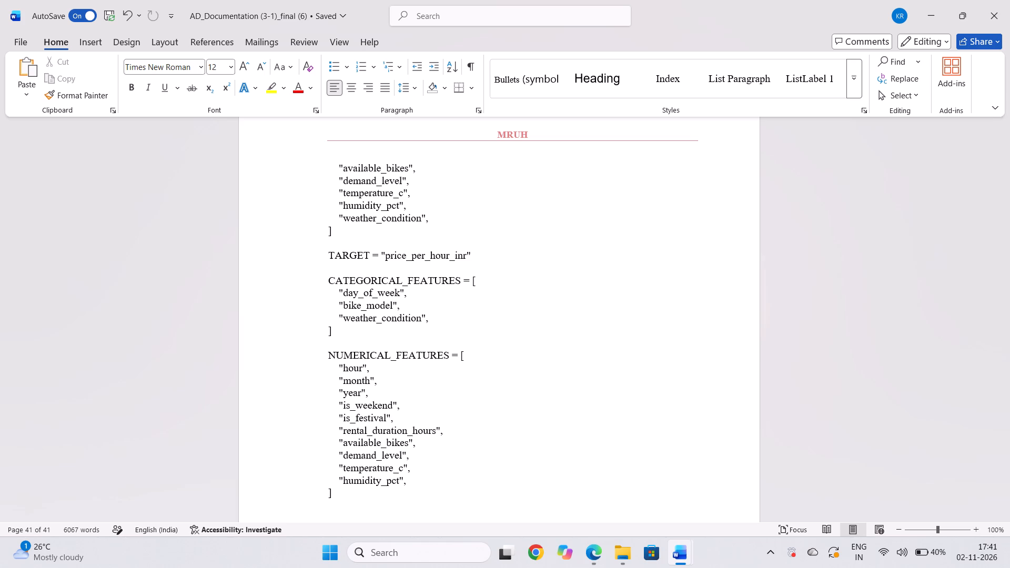
scroll(535, 315, "up", 11)
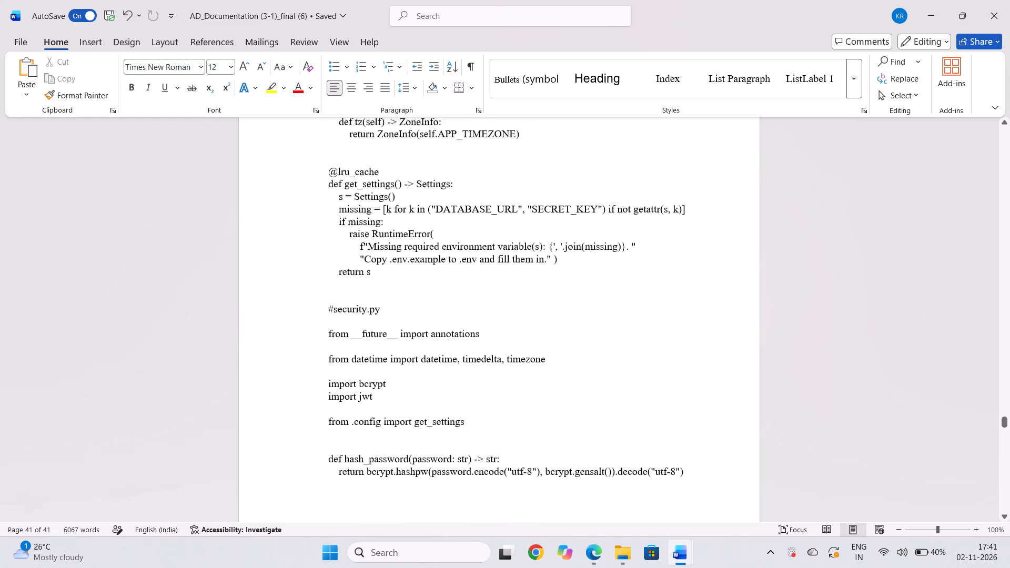
scroll(535, 315, "up", 10)
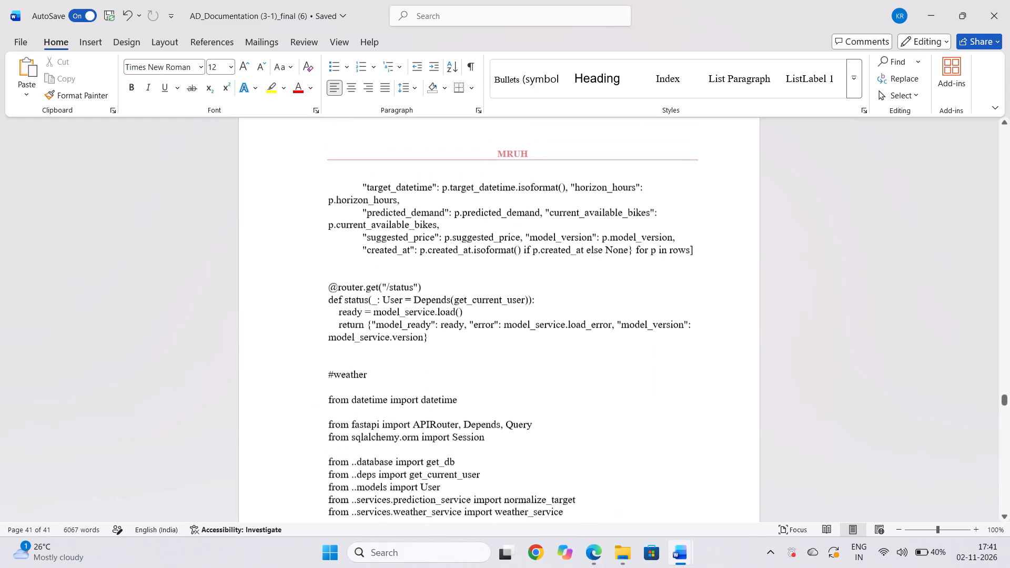
scroll(535, 315, "up", 8)
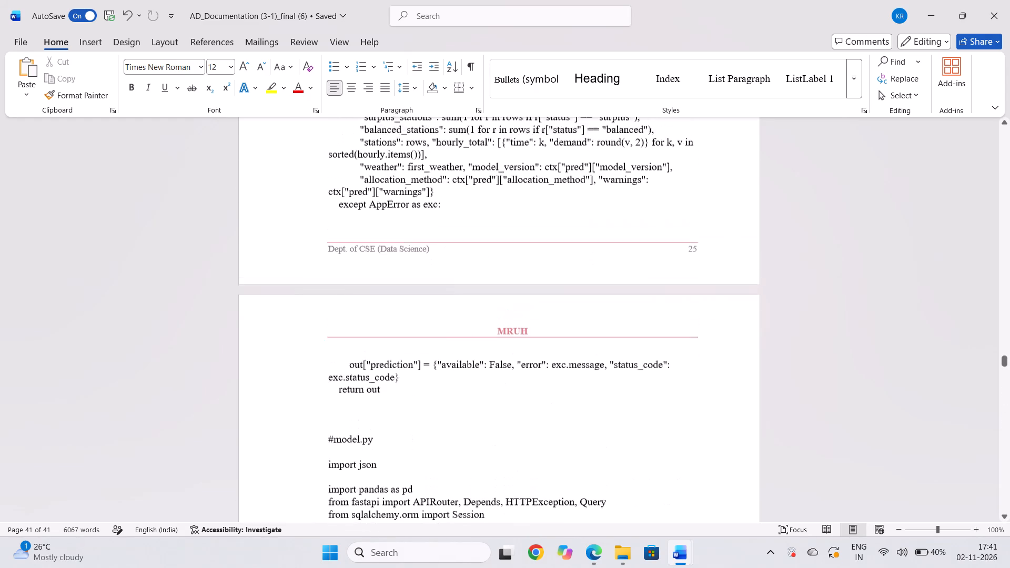
scroll(535, 315, "up", 4)
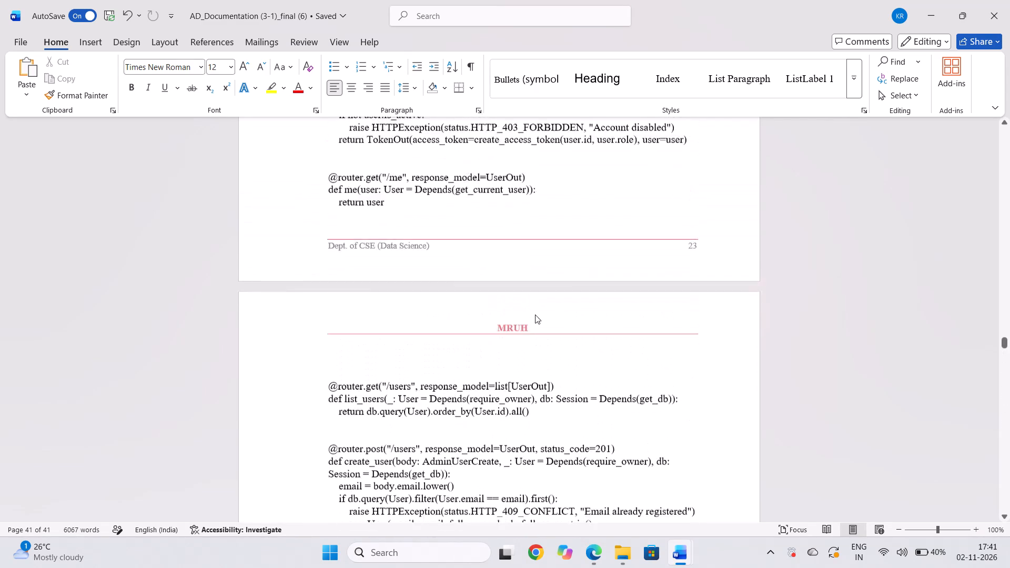
scroll(535, 315, "up", 5)
scroll(535, 315, "down", 2)
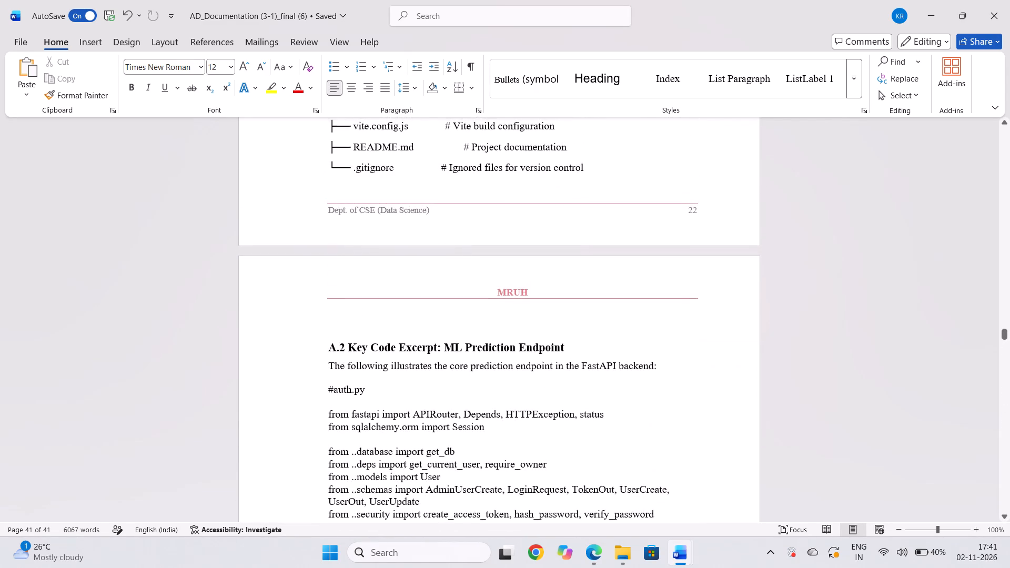
Review the appendix code pages forward from the A.2 Key Code Excerpt heading to the metrics block near the end of the training script.
scroll(535, 315, "down", 1)
scroll(535, 315, "up", 3)
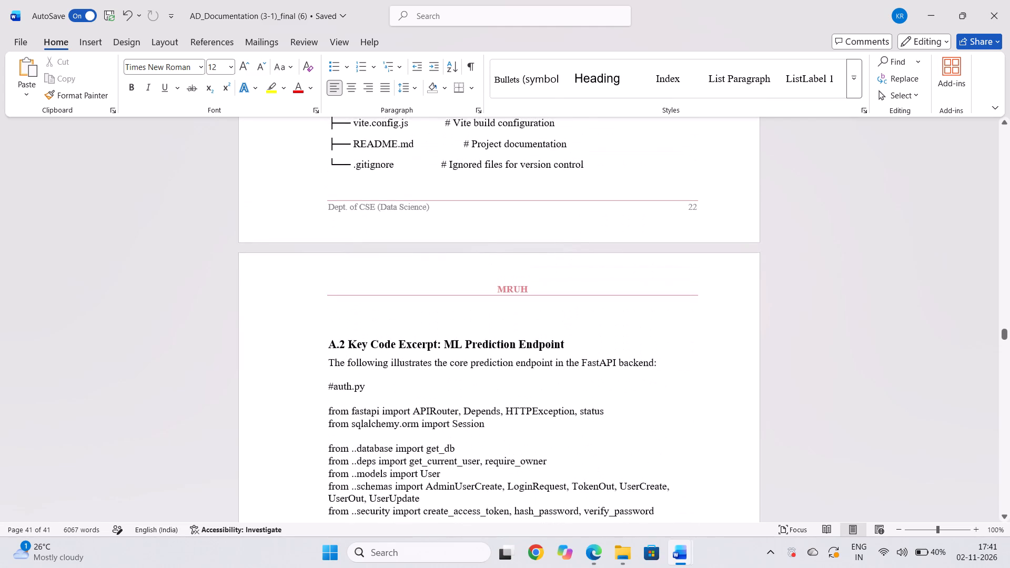
scroll(535, 315, "down", 10)
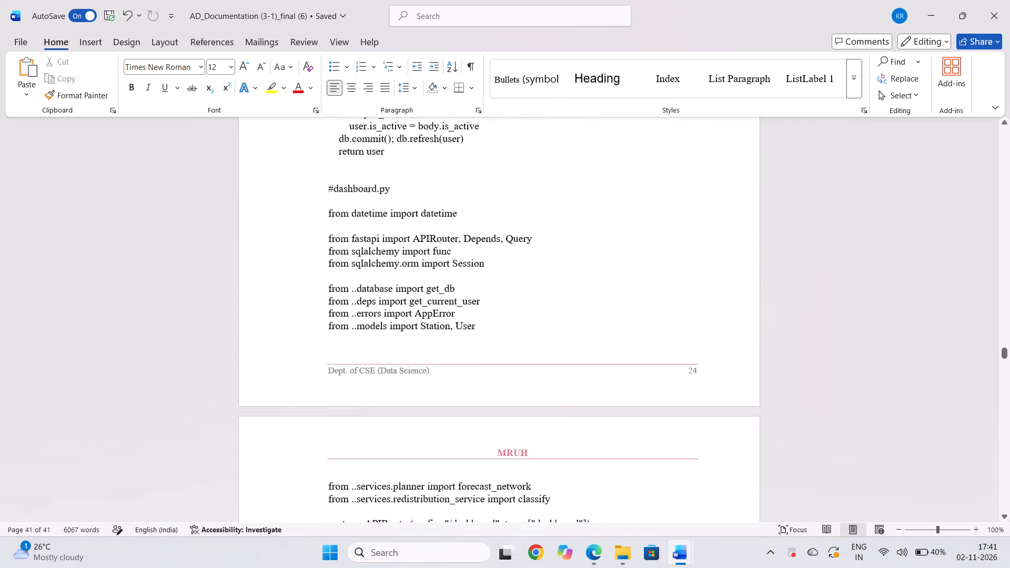
scroll(535, 315, "down", 4)
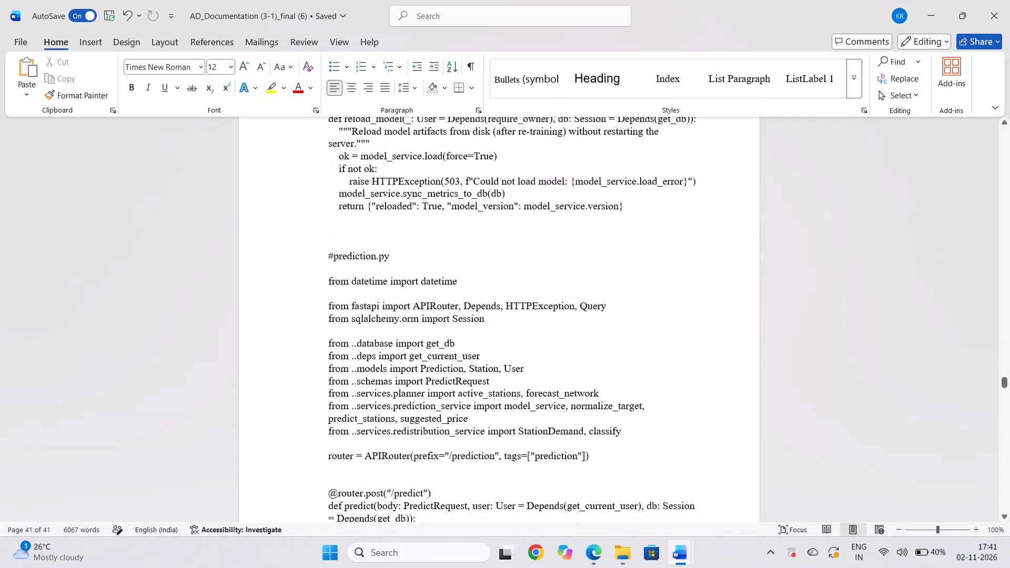
scroll(489, 318, "down", 6)
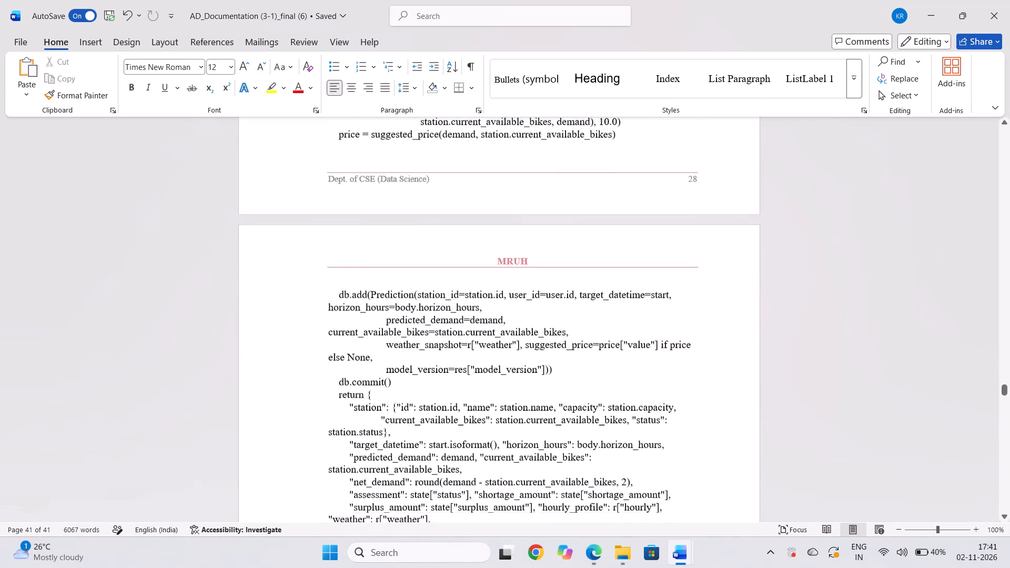
scroll(506, 319, "down", 3)
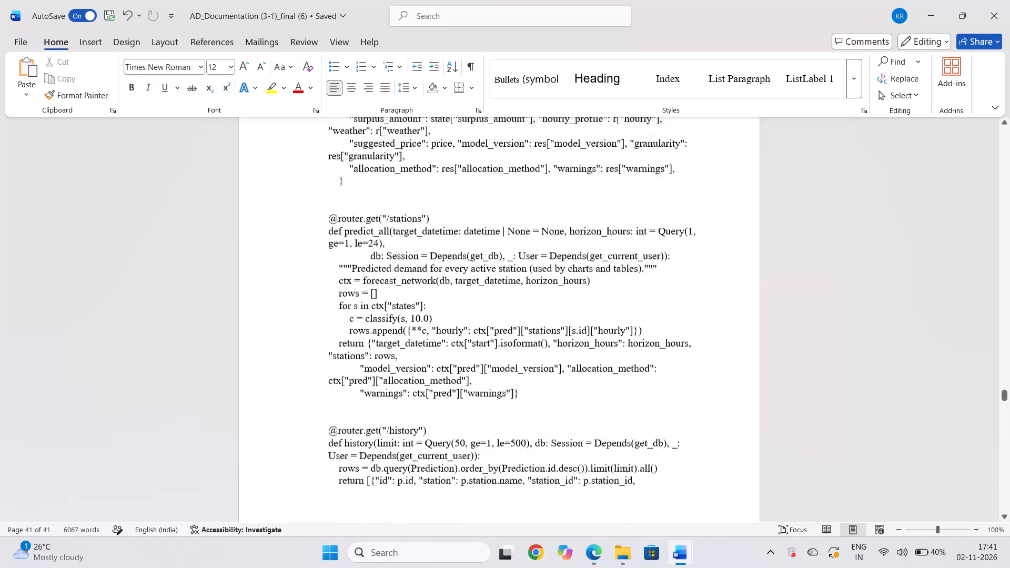
scroll(506, 319, "down", 10)
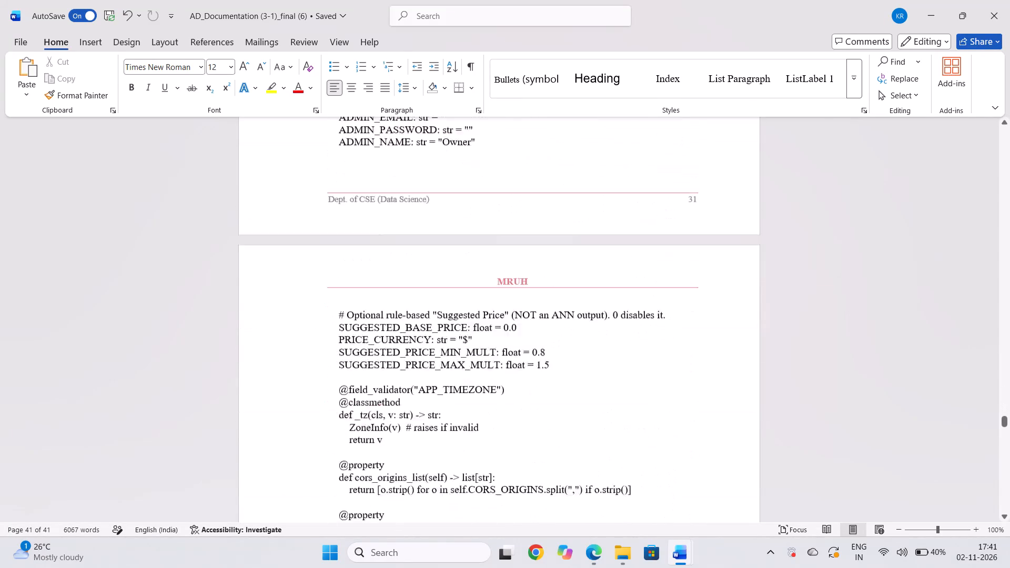
scroll(506, 319, "down", 11)
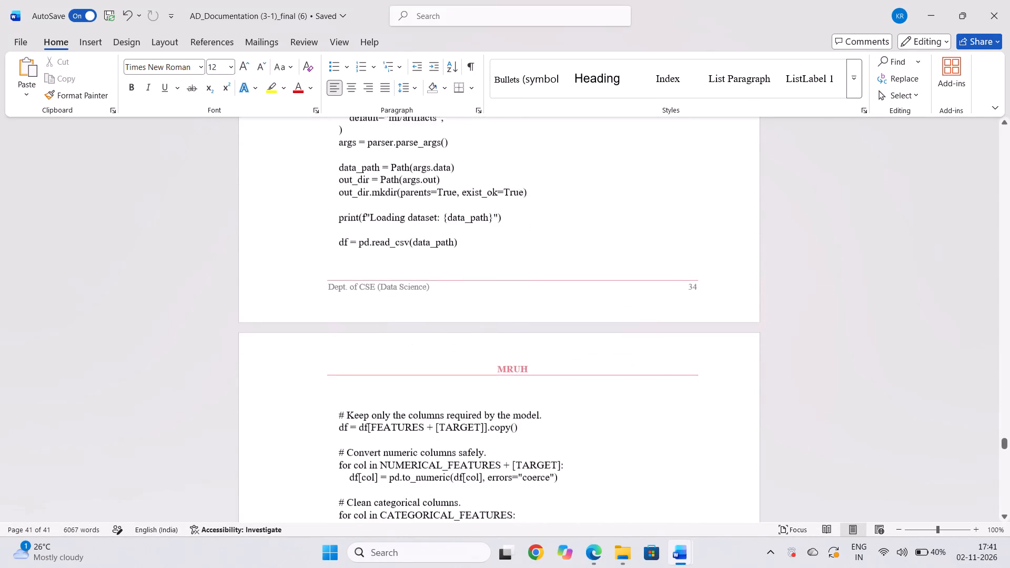
scroll(506, 319, "down", 7)
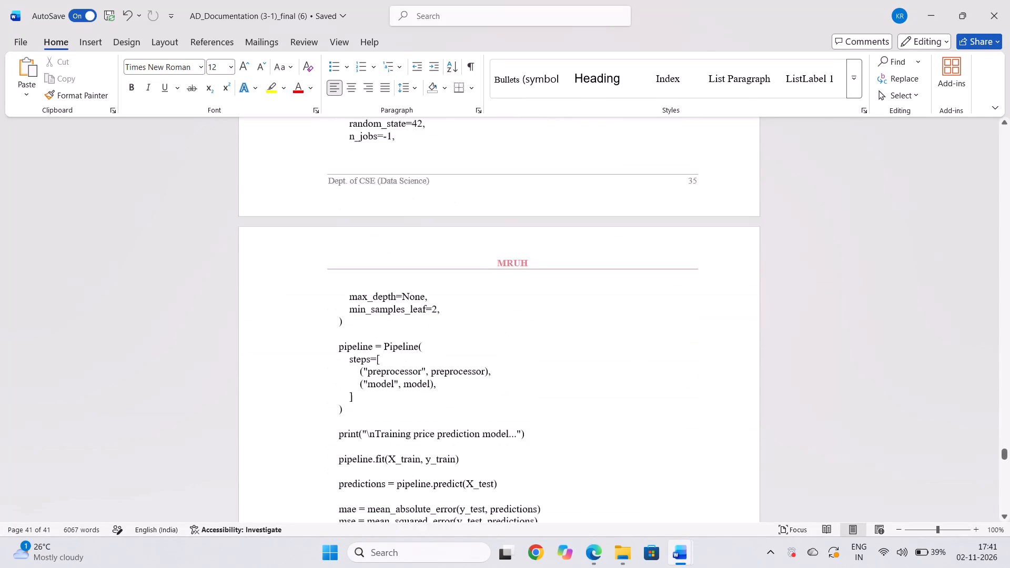
scroll(506, 319, "down", 8)
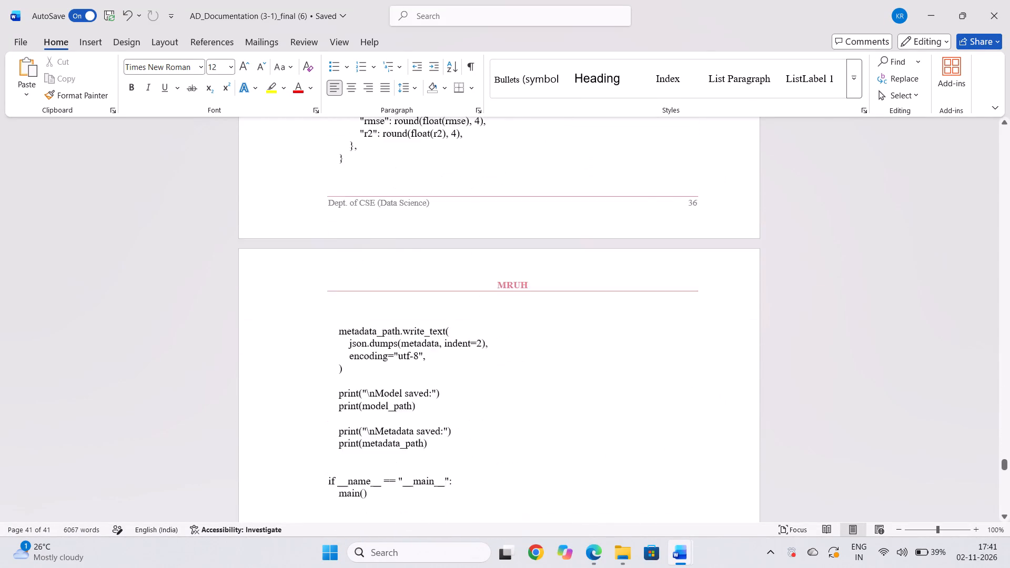
scroll(506, 319, "down", 18)
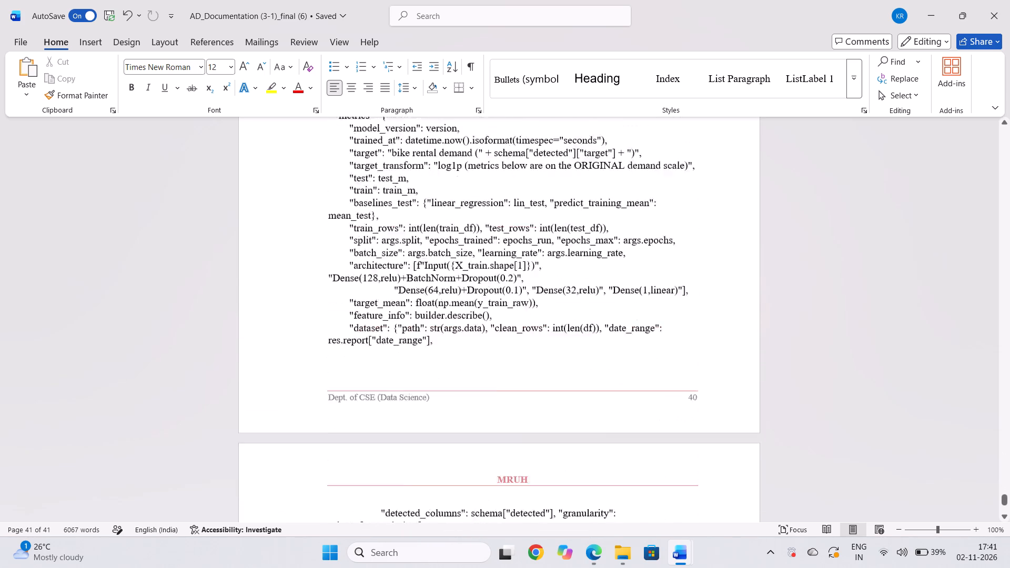
scroll(506, 319, "down", 1)
scroll(506, 319, "up", 1)
scroll(506, 319, "down", 1)
scroll(506, 319, "up", 1)
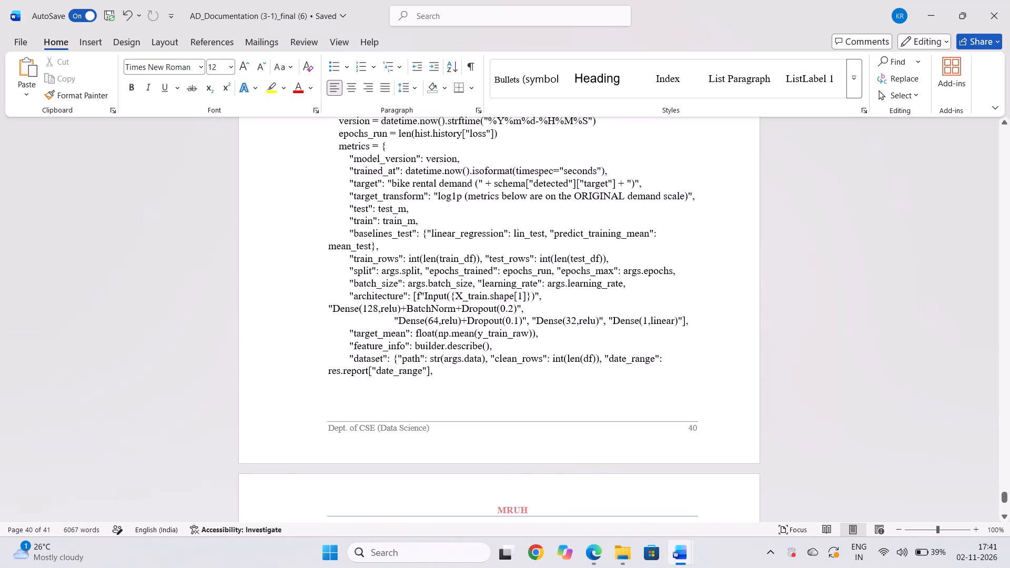
Delete the training script code after the cleaning_report.json write statement, through the final print("Model version:", version) line.
scroll(549, 326, "down", 5)
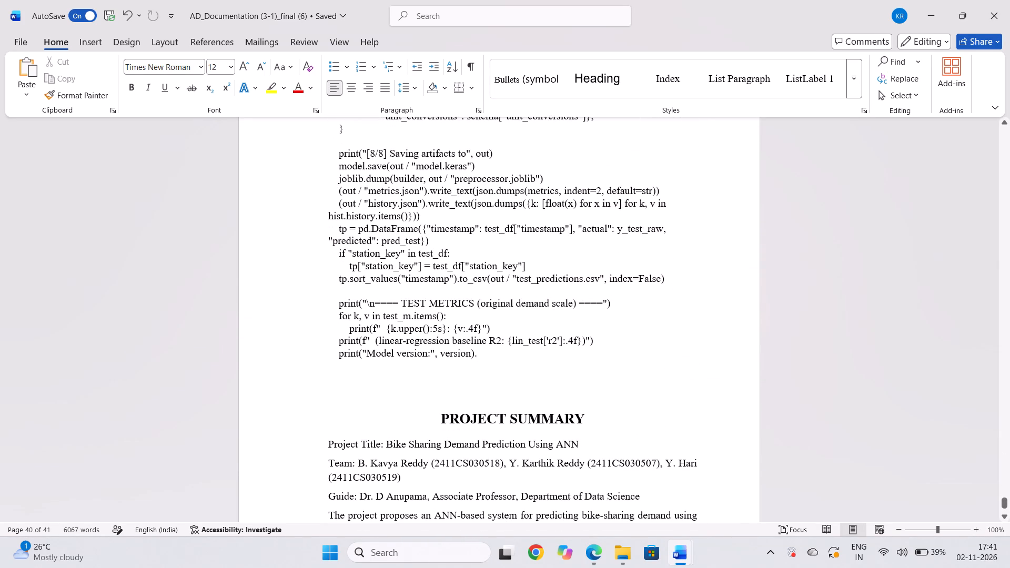
left_click_drag(481, 357, 339, 99)
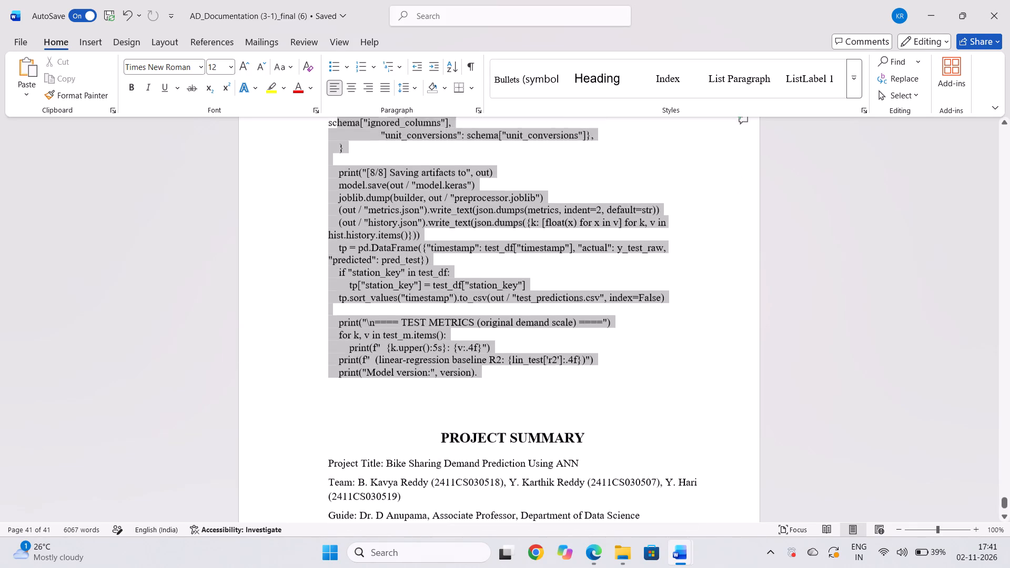
left_click_drag(339, 99, 329, 69)
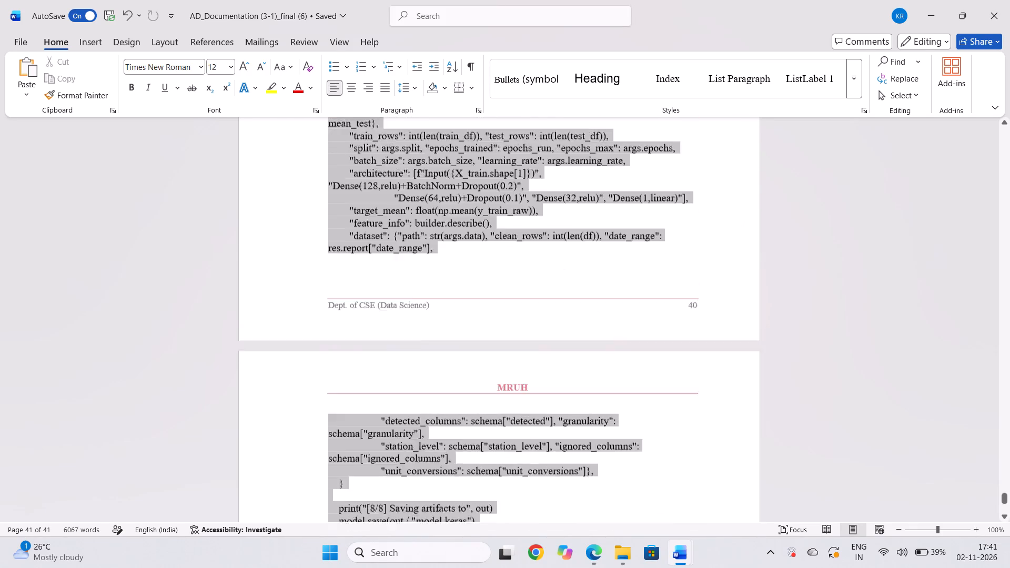
left_click_drag(329, 69, 335, 182)
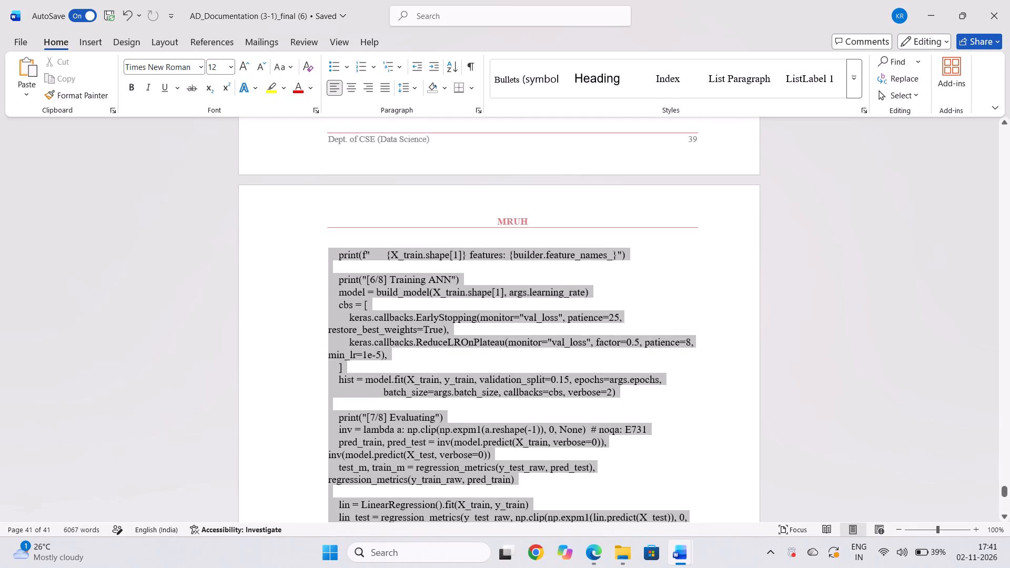
left_click_drag(335, 182, 344, 89)
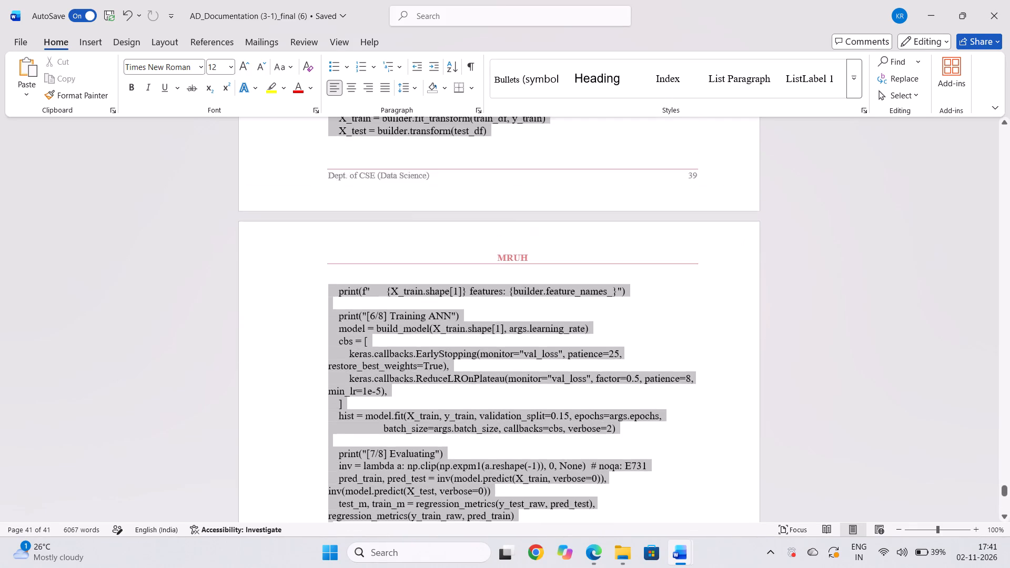
left_click_drag(344, 89, 336, 229)
key("BackSpace")
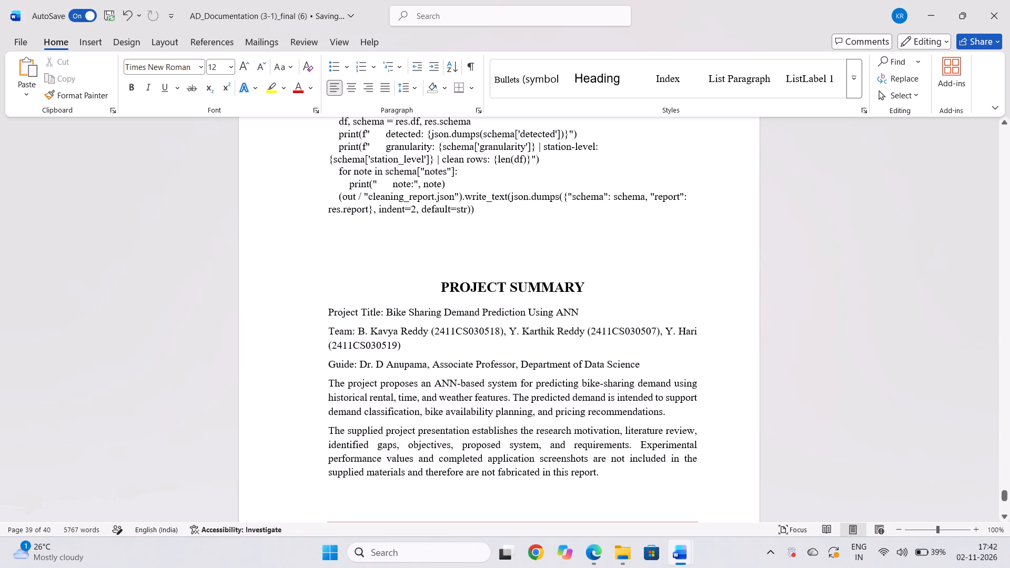
Remove two blank lines above the PROJECT SUMMARY heading so the code before it ends with default=str)).
key("BackSpace")
key("BackSpace")
key("BackSpace")
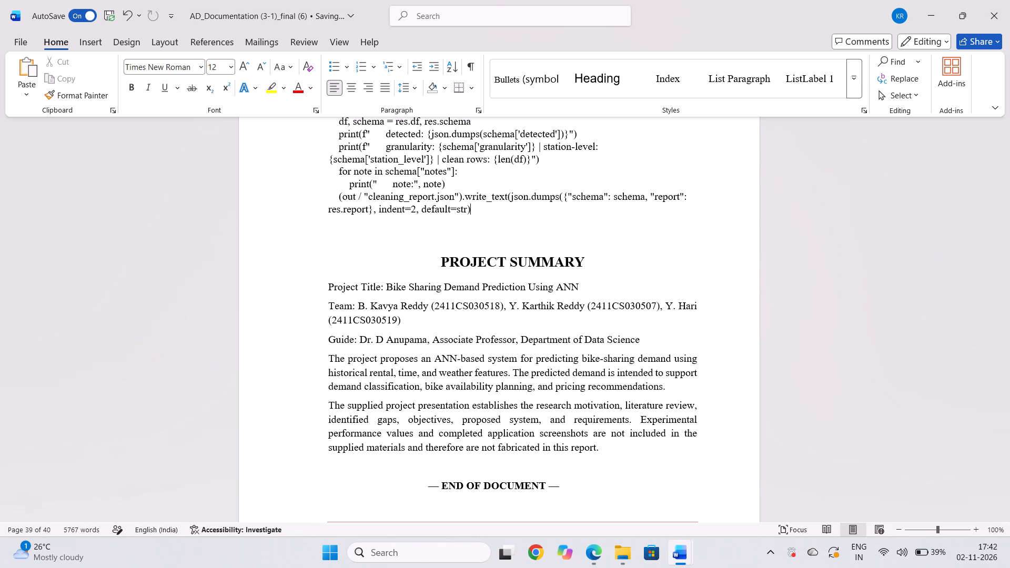
key("ctrl+z")
key("ctrl+z")
key("BackSpace")
Review the appendix code pages backwards from the shortened training script to the dashboard router code.
scroll(336, 229, "up", 9)
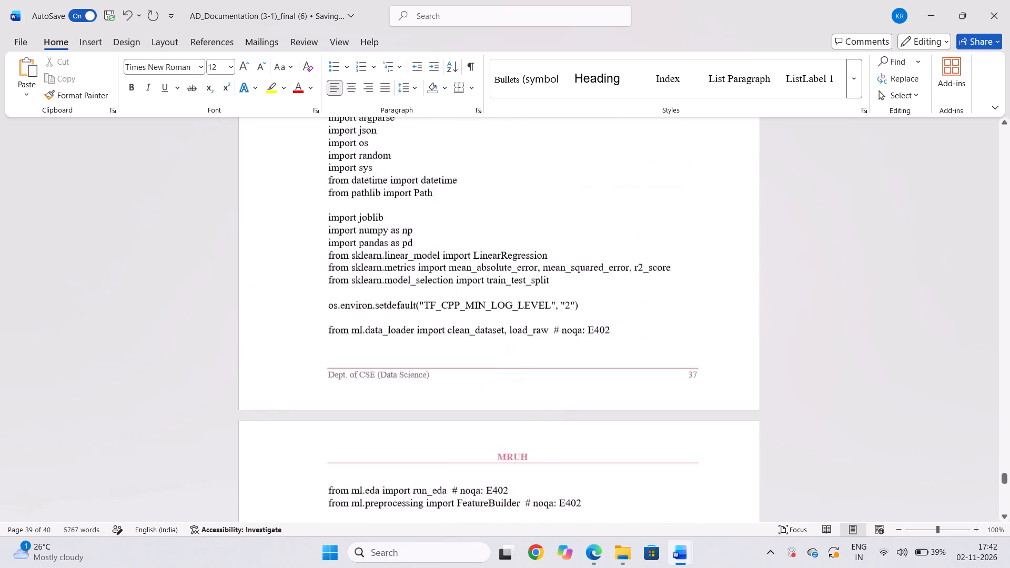
scroll(336, 229, "up", 13)
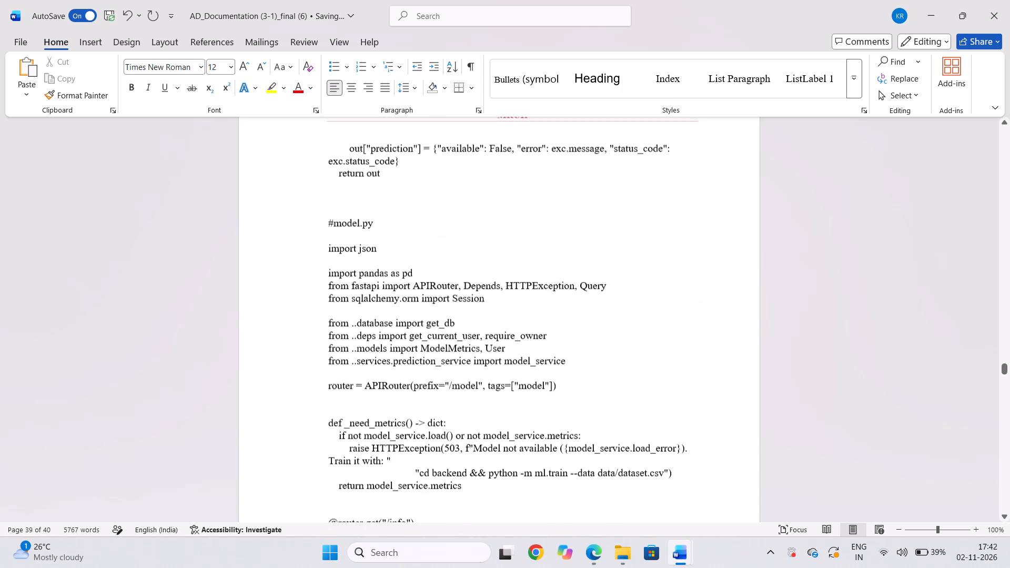
scroll(336, 229, "up", 4)
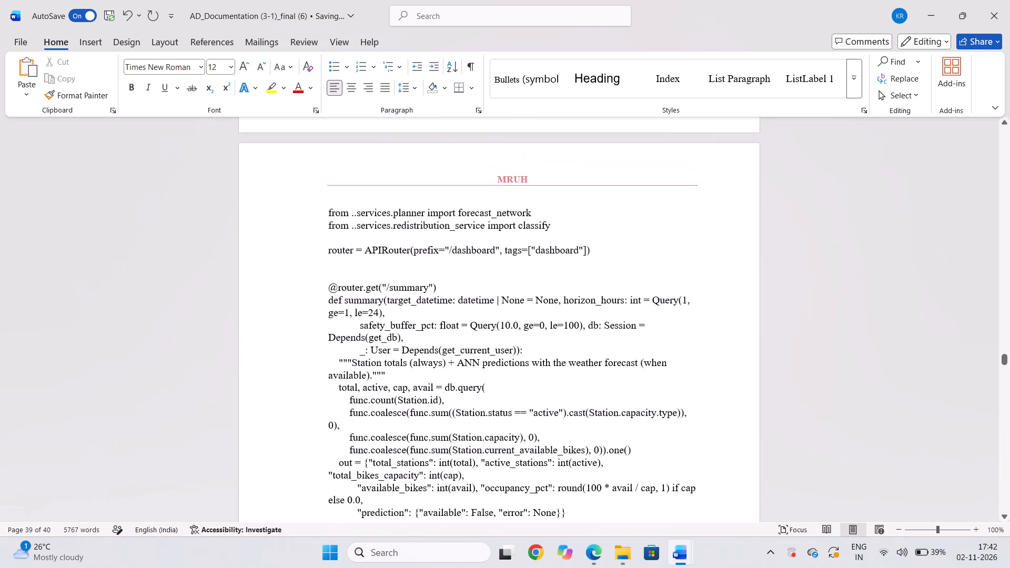
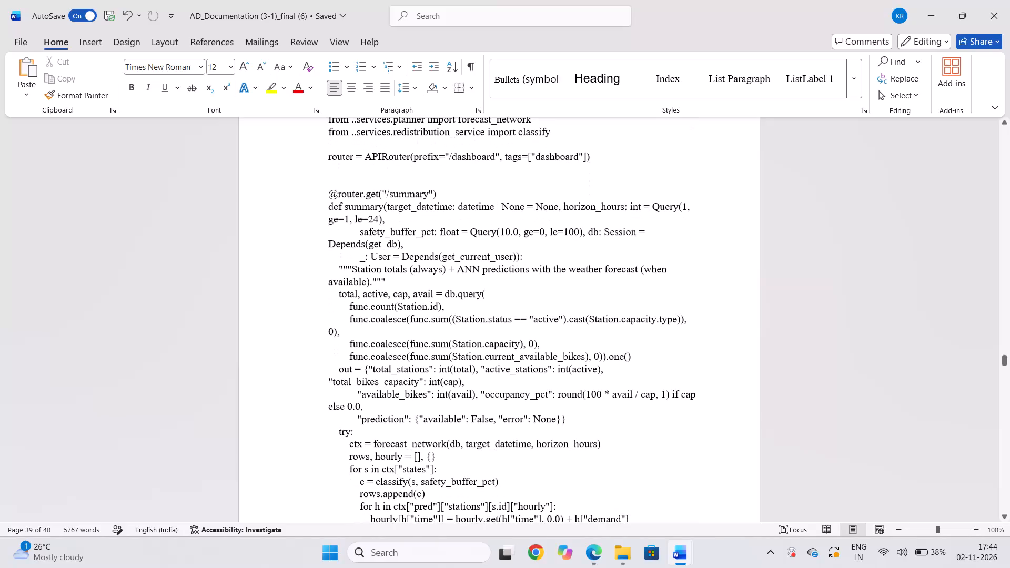
Review the appendix code pages forward from the dashboard router through model.py, prediction.py and config.py to the document's last page.
left_click(506, 170)
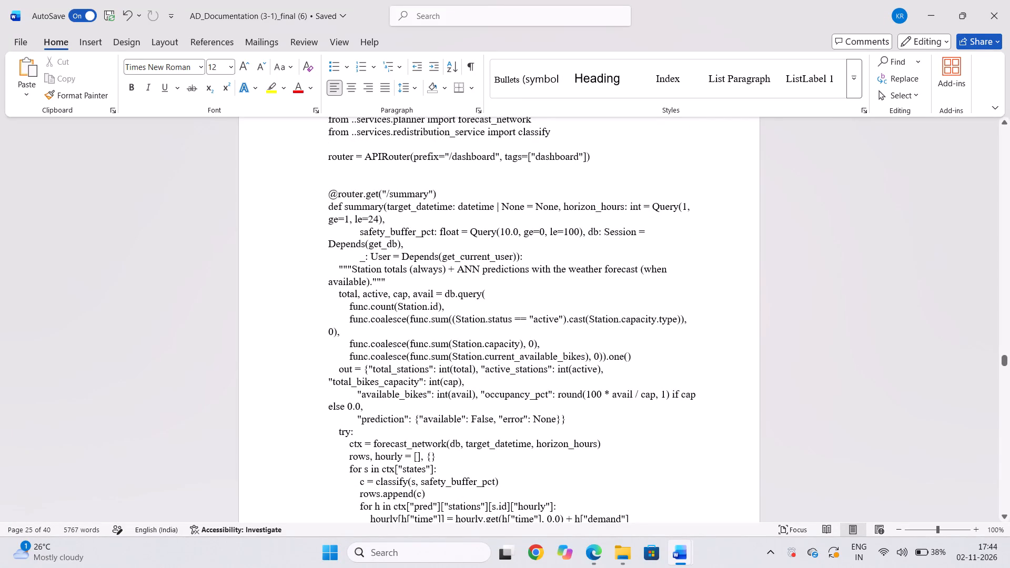
scroll(501, 170, "down", 4)
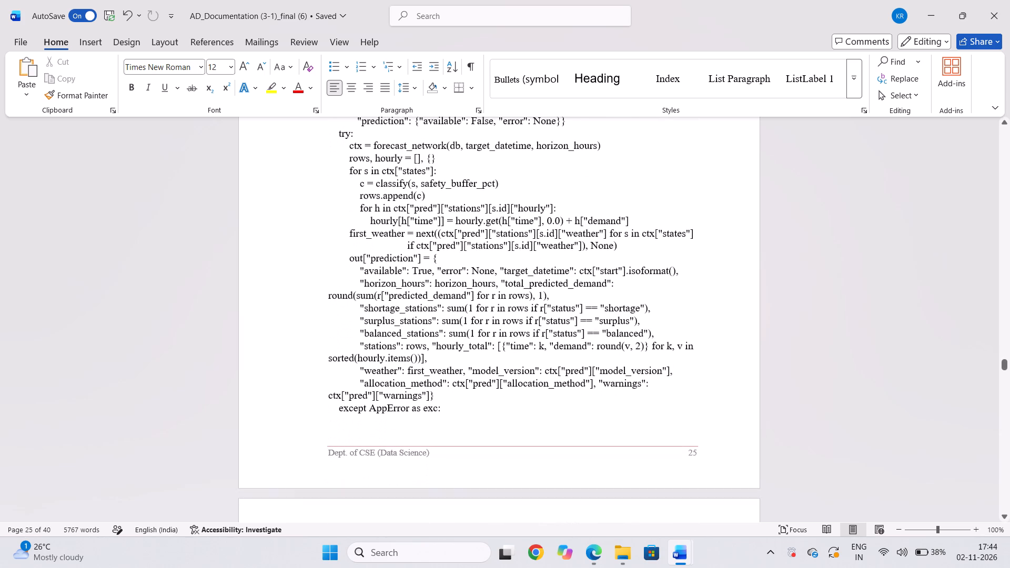
left_click(514, 163)
scroll(514, 163, "down", 1)
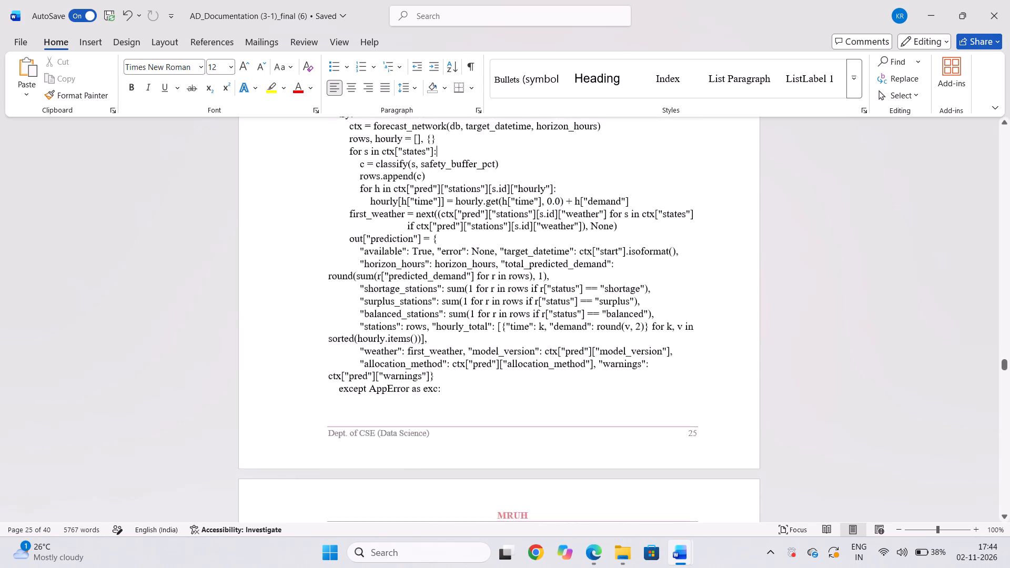
scroll(514, 163, "down", 4)
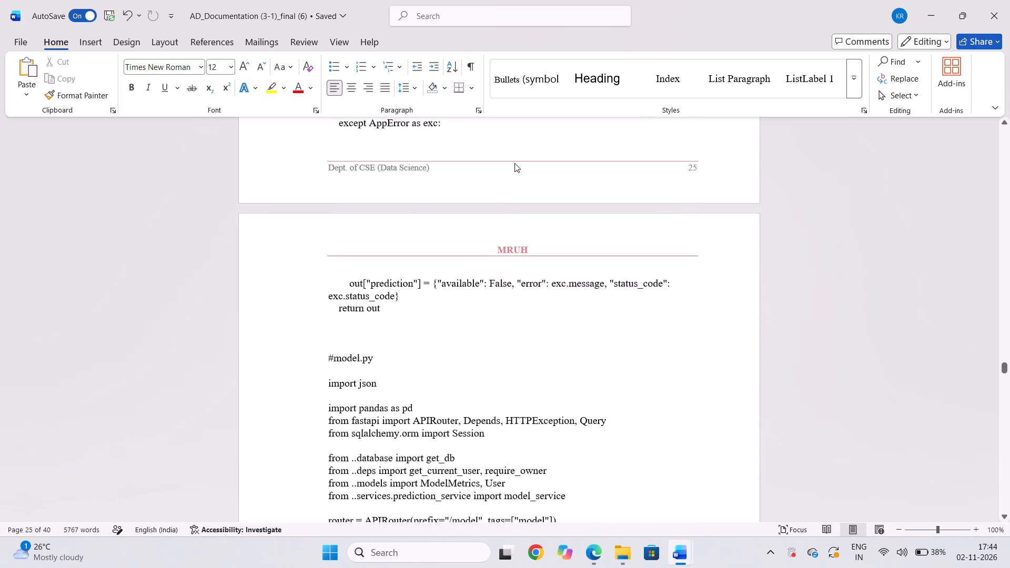
scroll(514, 163, "down", 3)
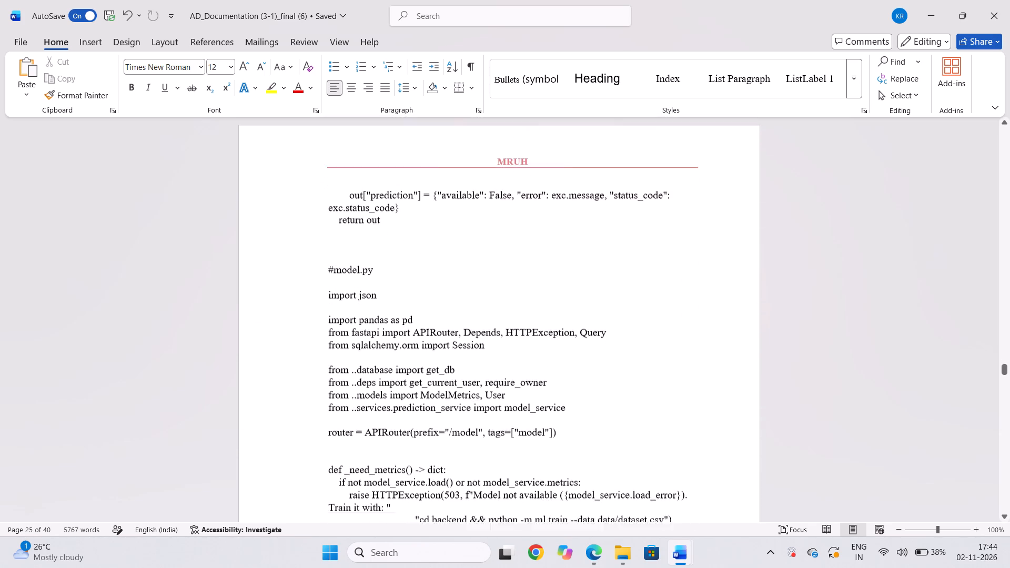
scroll(514, 163, "down", 9)
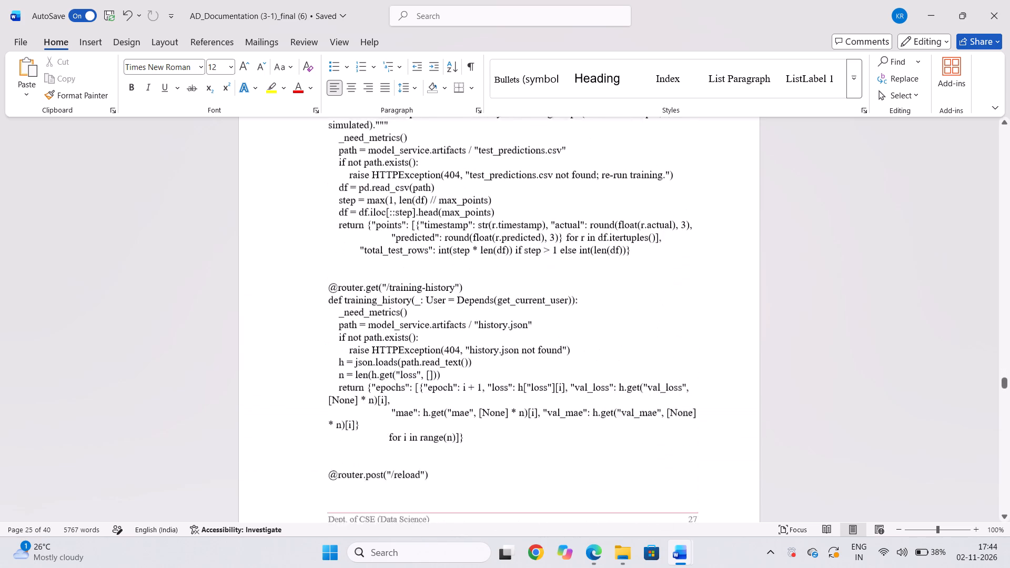
scroll(514, 163, "down", 7)
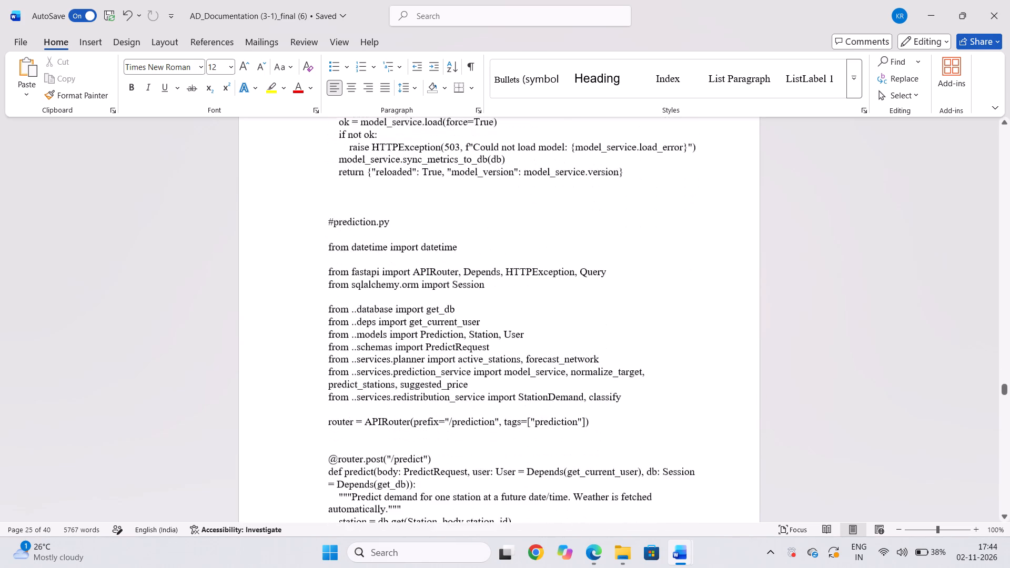
scroll(514, 163, "down", 13)
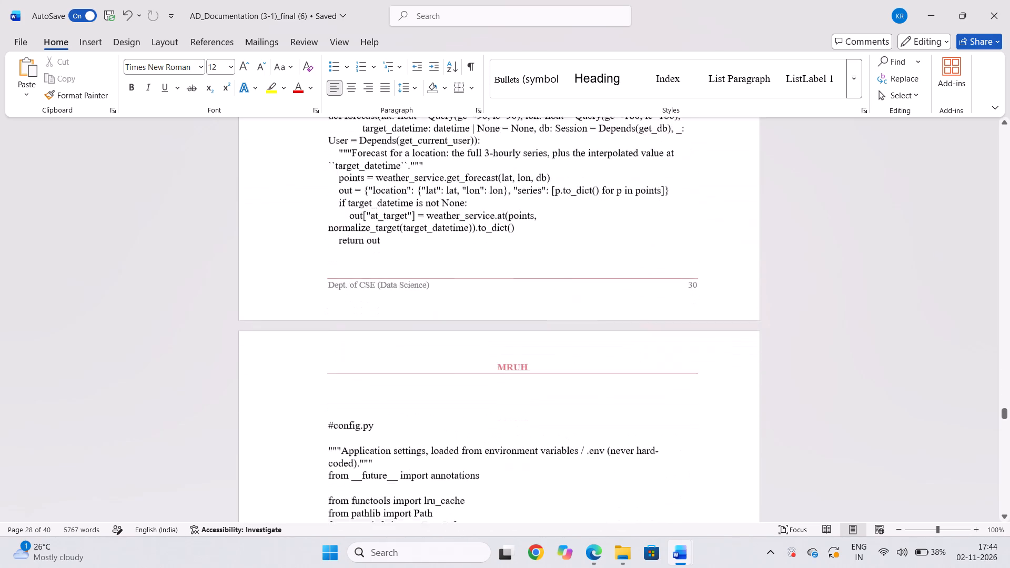
scroll(514, 163, "down", 4)
scroll(514, 163, "down", 20)
scroll(514, 163, "down", 2)
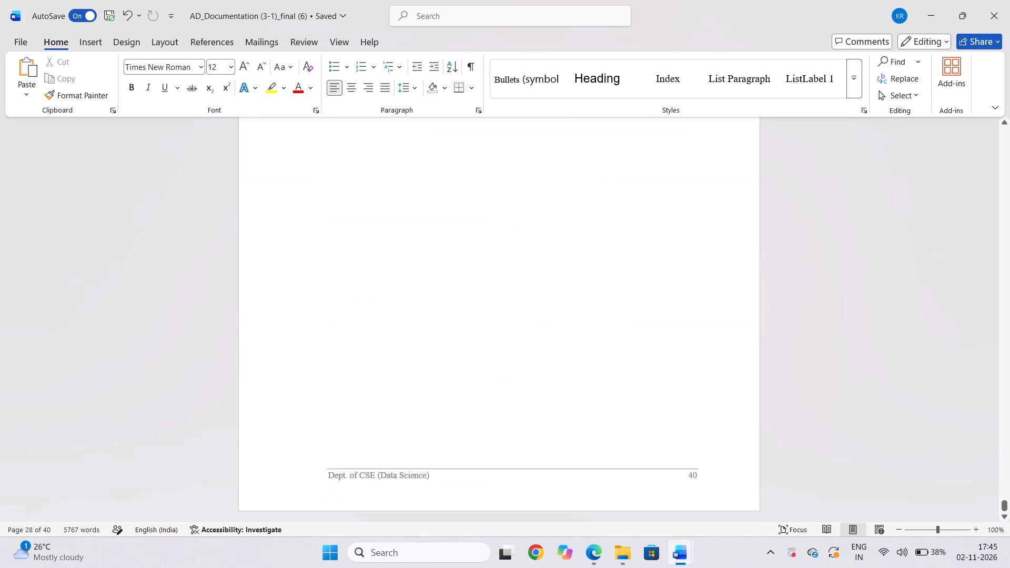
Review the appendix code pages backwards from the document's last page to the A.2 Key Code Excerpt heading.
scroll(514, 163, "up", 17)
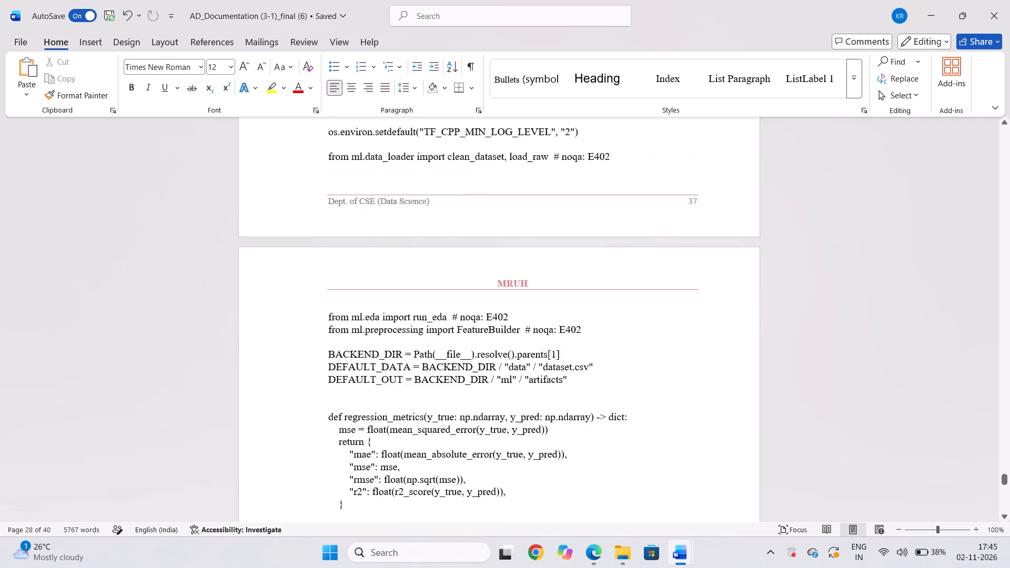
scroll(514, 163, "up", 11)
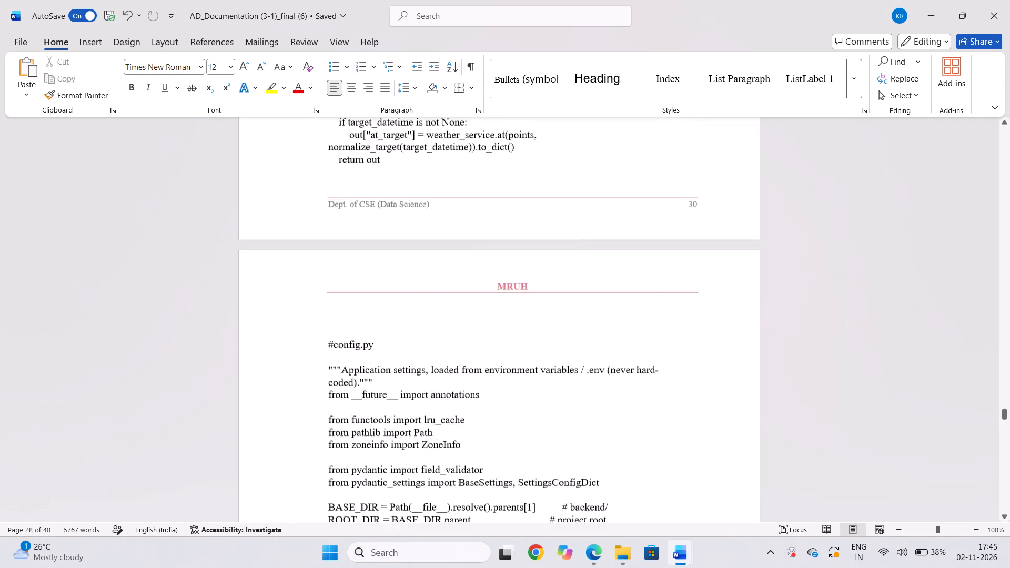
scroll(514, 163, "up", 20)
scroll(514, 163, "down", 1)
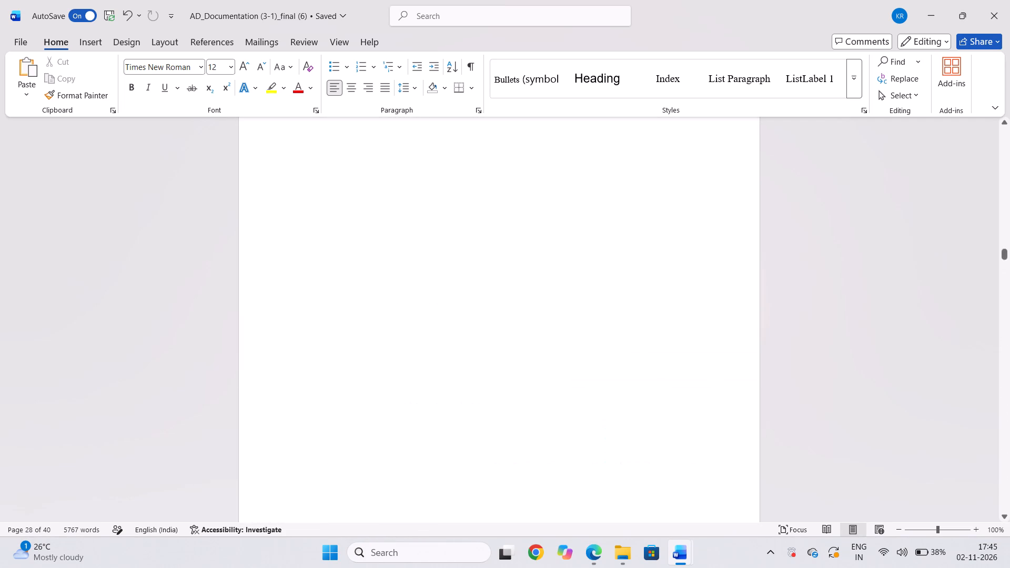
scroll(514, 163, "down", 6)
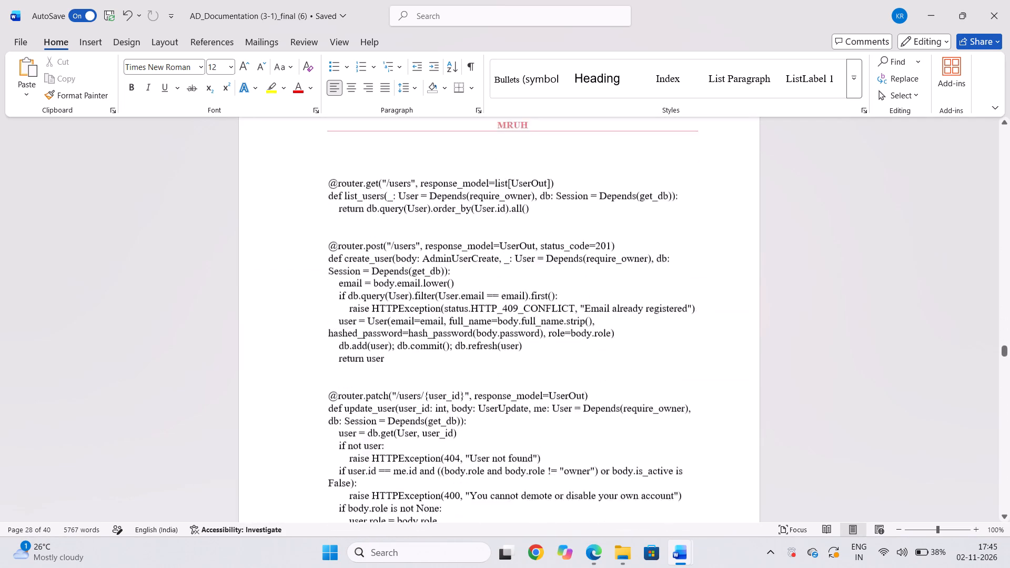
scroll(514, 163, "up", 8)
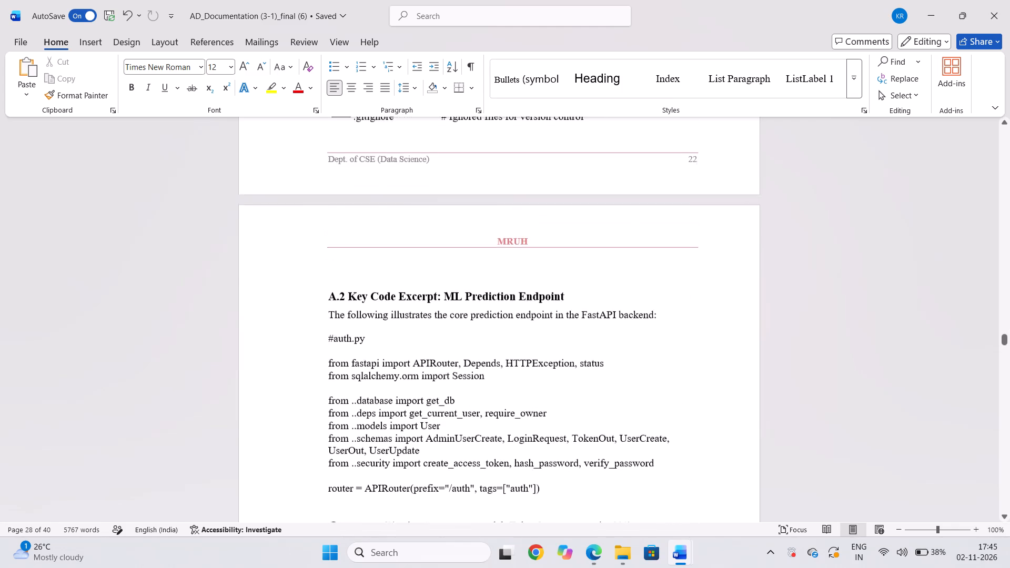
scroll(514, 163, "up", 1)
Examine the appendix code from auth.py through dashboard.py and model.py to the predict endpoint in prediction.py, looking for where to cut it.
scroll(514, 163, "down", 2)
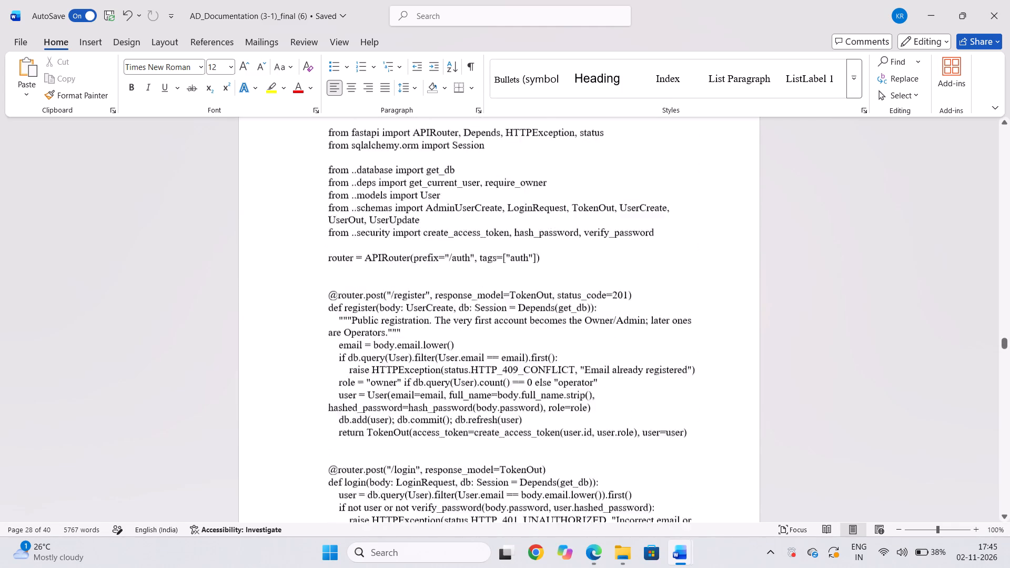
scroll(514, 163, "down", 4)
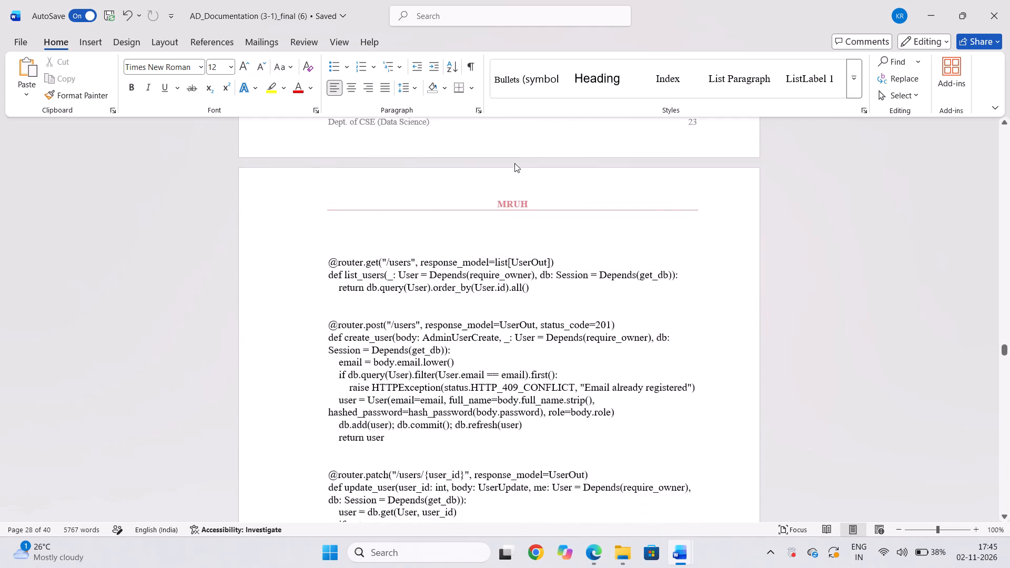
scroll(514, 163, "down", 5)
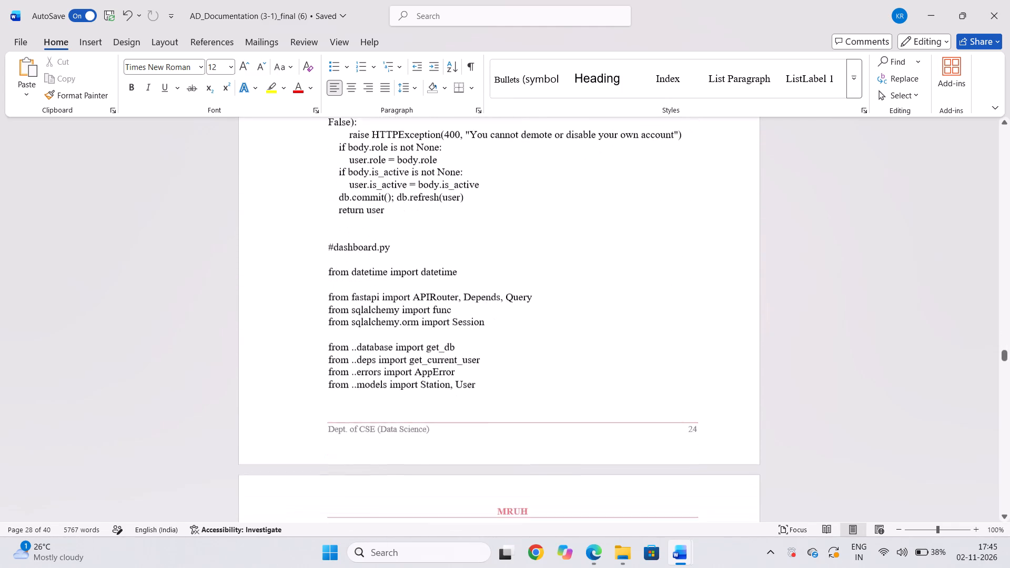
scroll(514, 163, "down", 6)
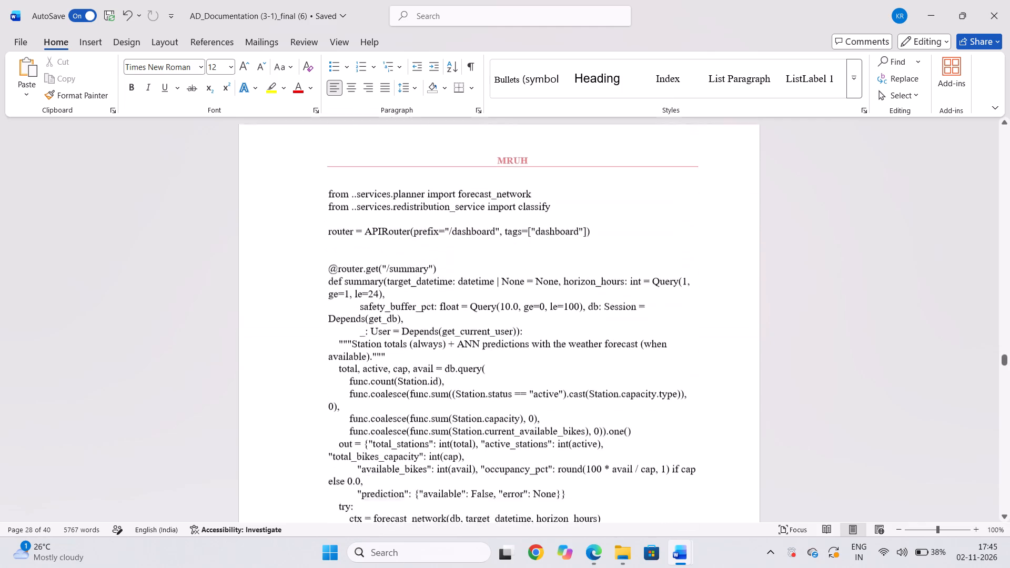
scroll(514, 163, "down", 7)
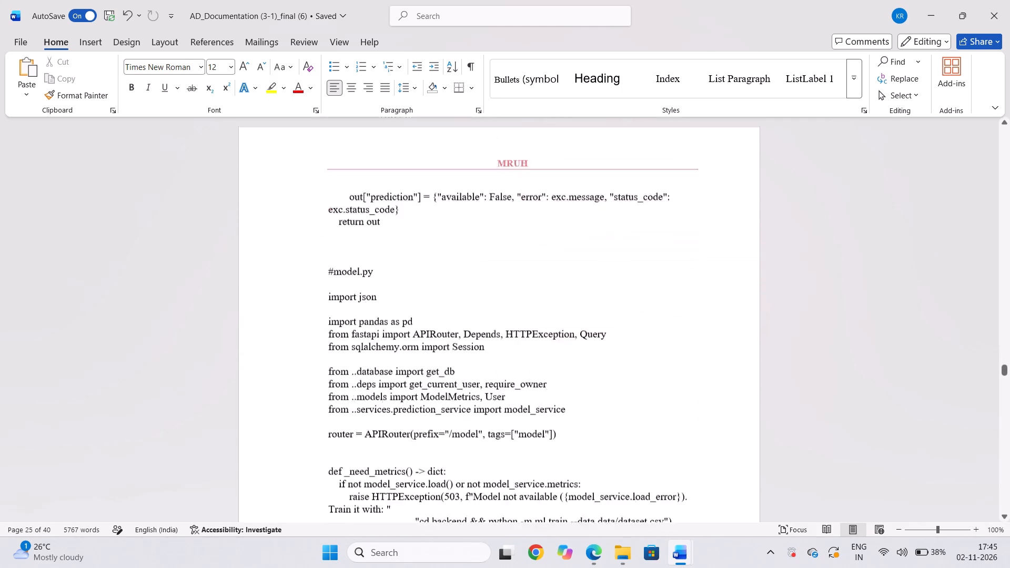
scroll(514, 163, "down", 6)
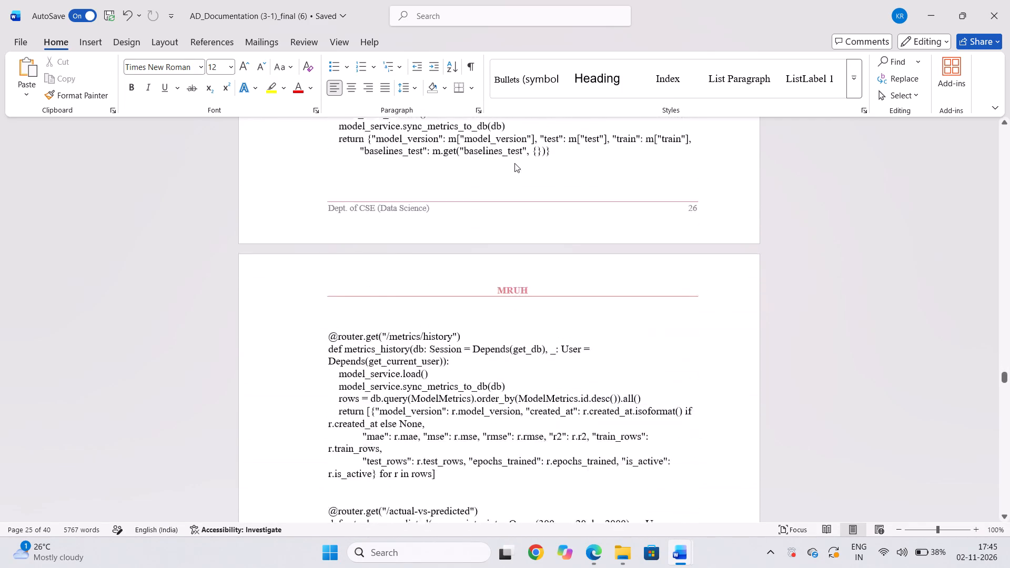
scroll(514, 163, "down", 7)
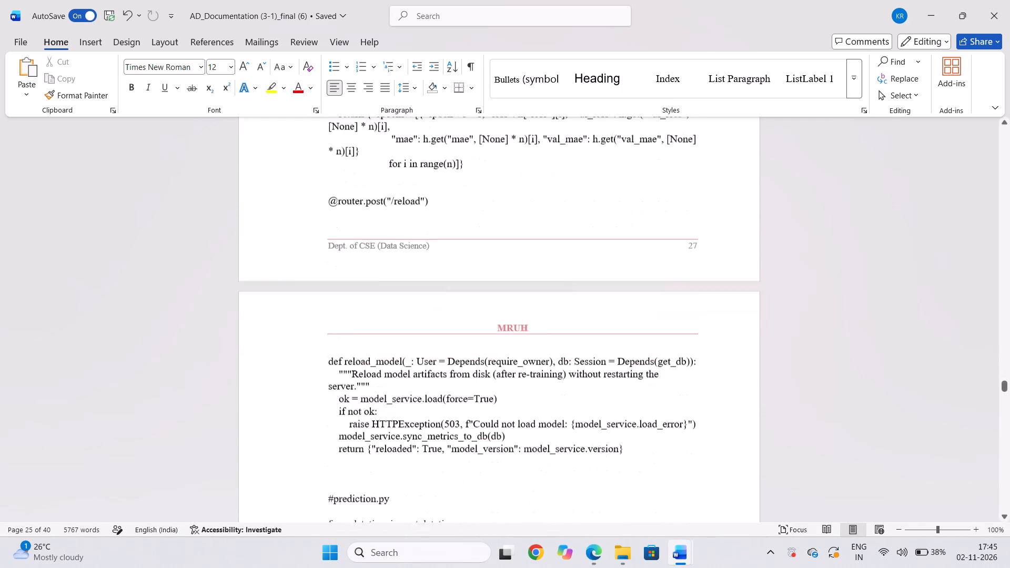
scroll(514, 163, "down", 2)
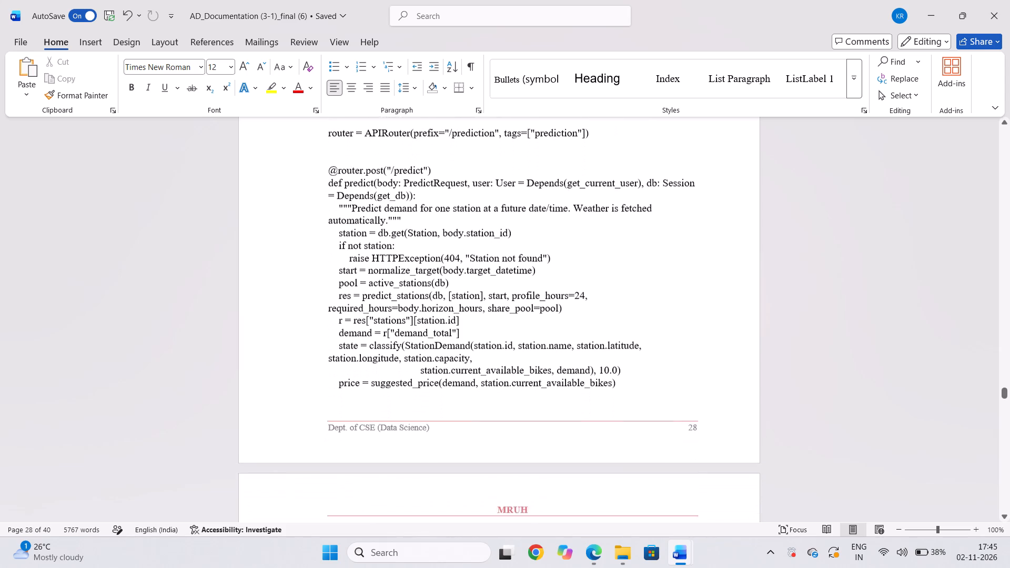
scroll(514, 163, "down", 4)
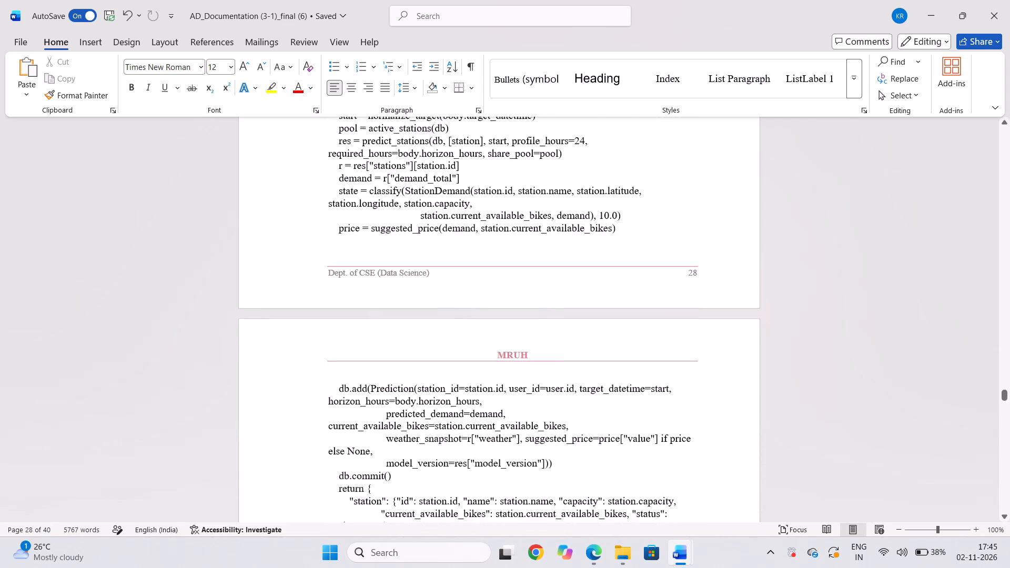
scroll(514, 163, "down", 1)
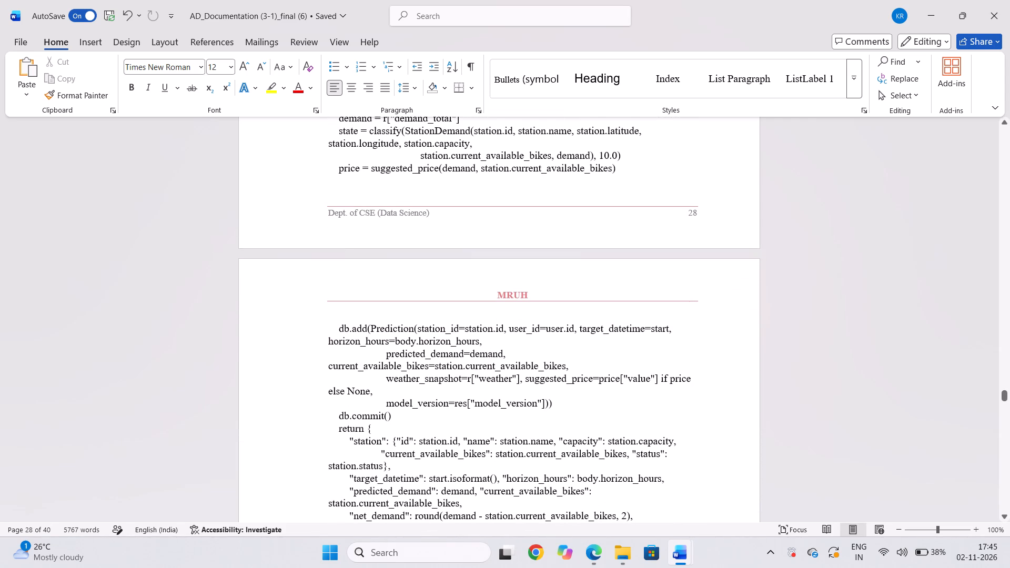
scroll(514, 163, "up", 3)
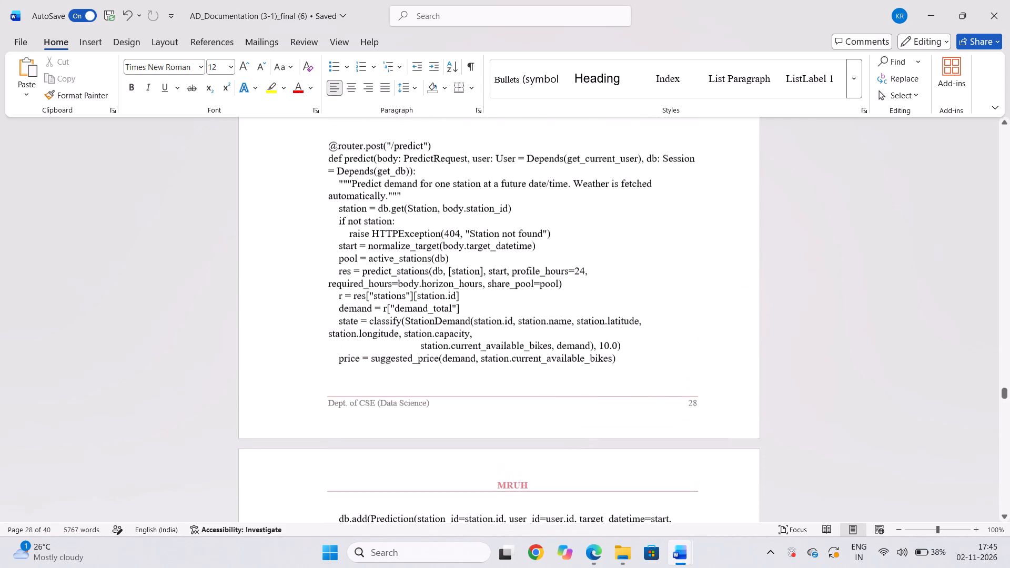
scroll(514, 163, "up", 1)
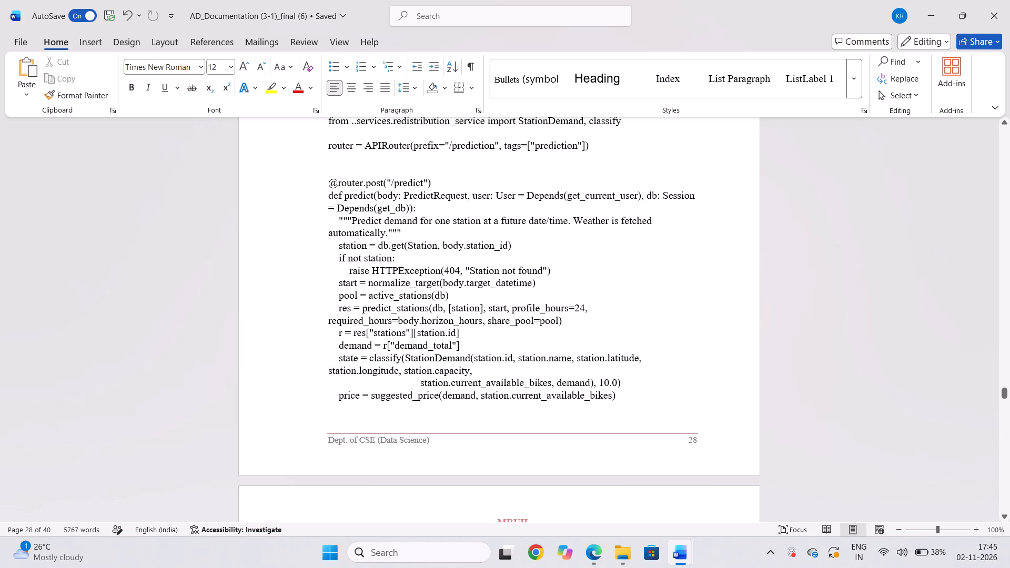
left_click_drag(326, 184, 533, 369)
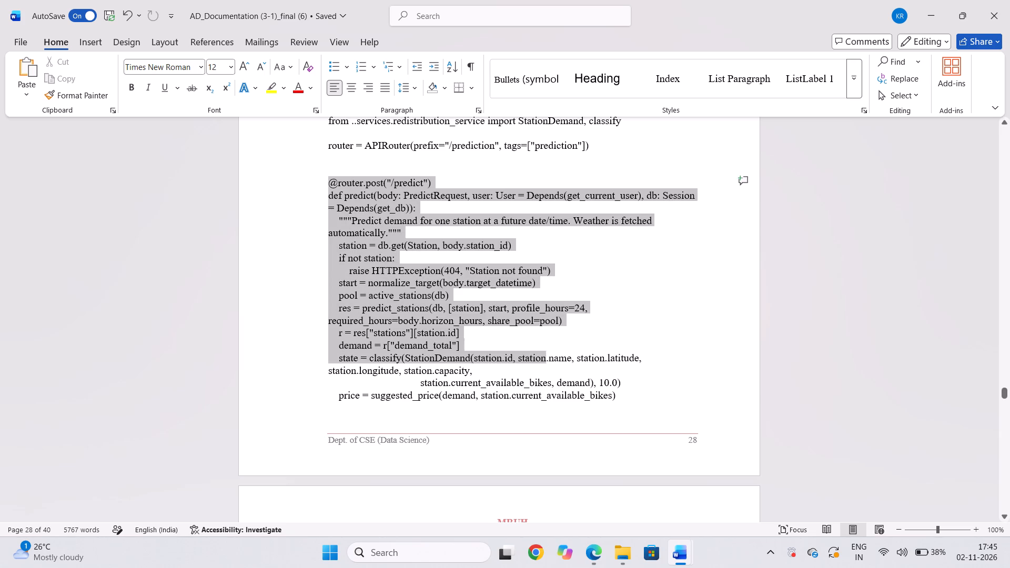
left_click_drag(533, 369, 561, 567)
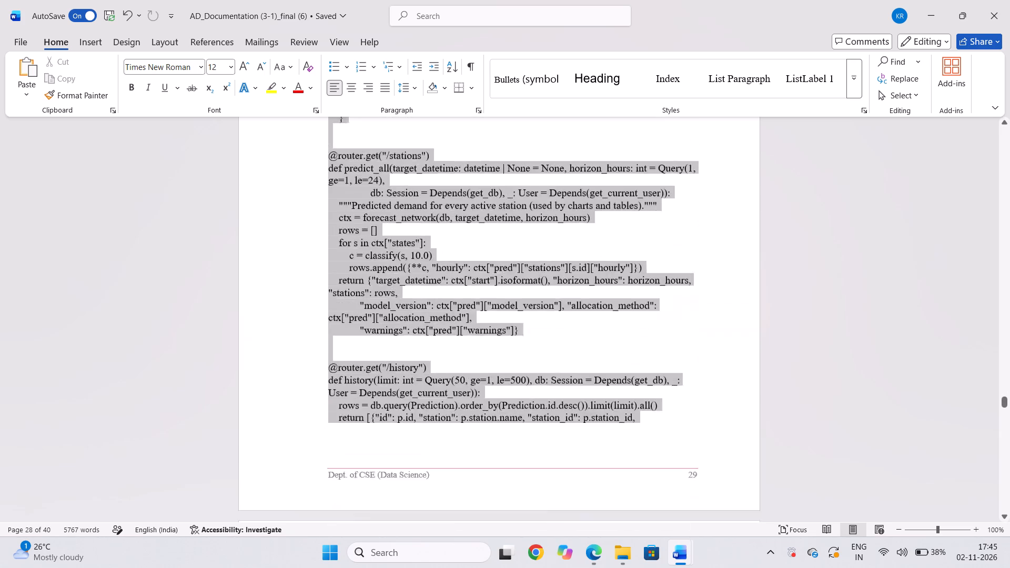
left_click_drag(561, 567, 561, 566)
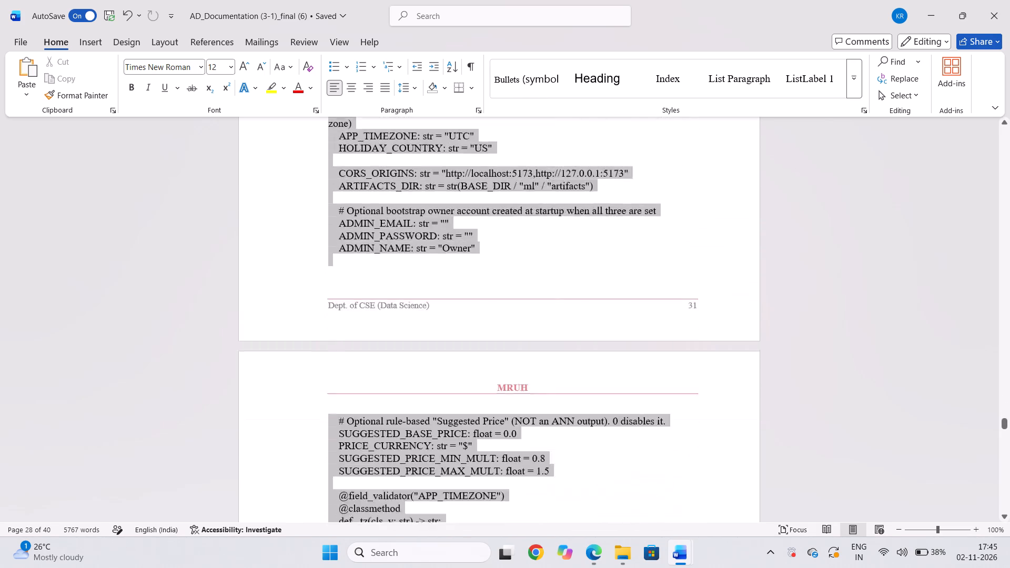
left_click_drag(561, 566, 559, 567)
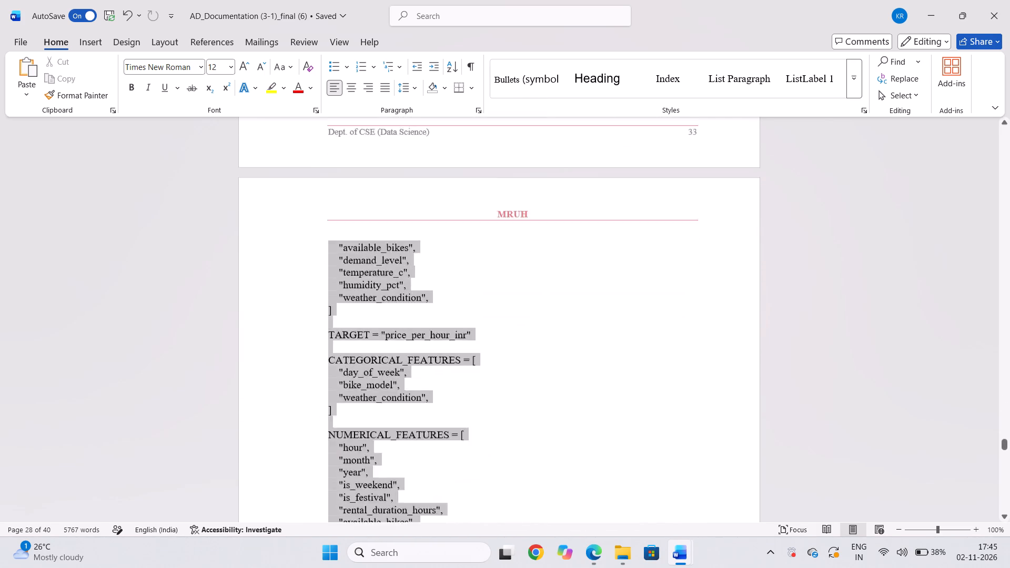
left_click_drag(559, 567, 565, 540)
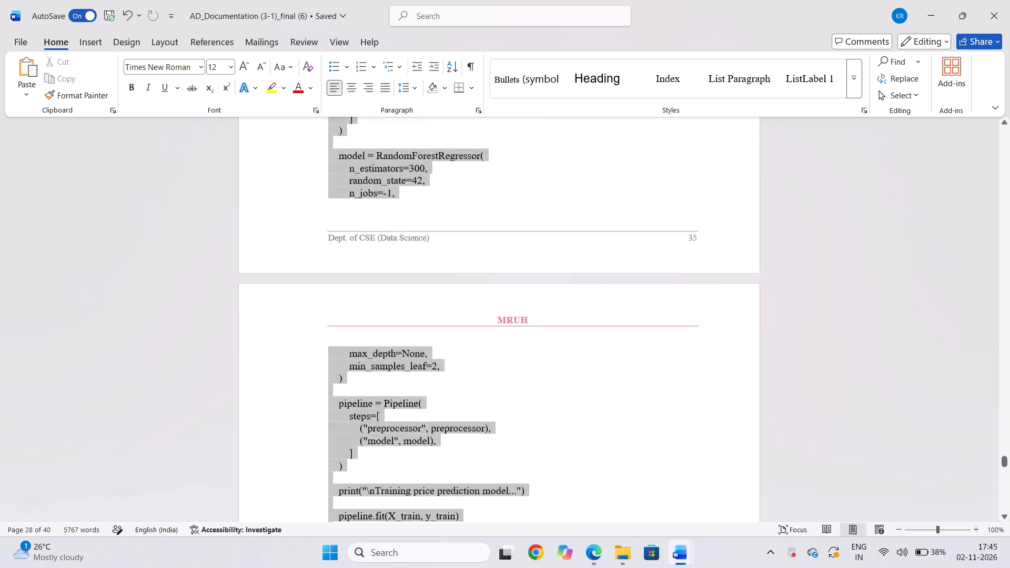
left_click_drag(565, 540, 564, 560)
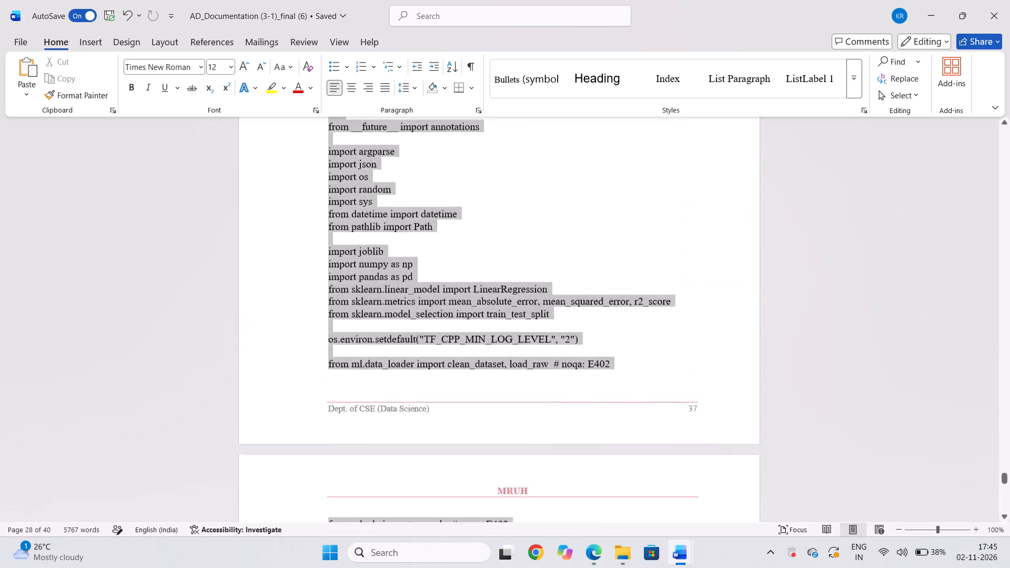
left_click_drag(564, 560, 567, 550)
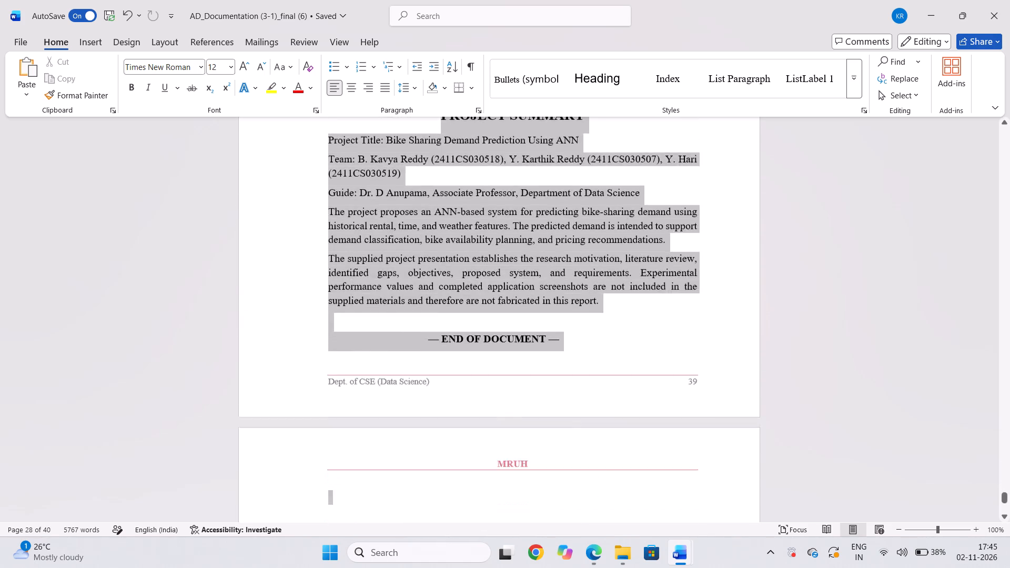
left_click_drag(567, 550, 490, 75)
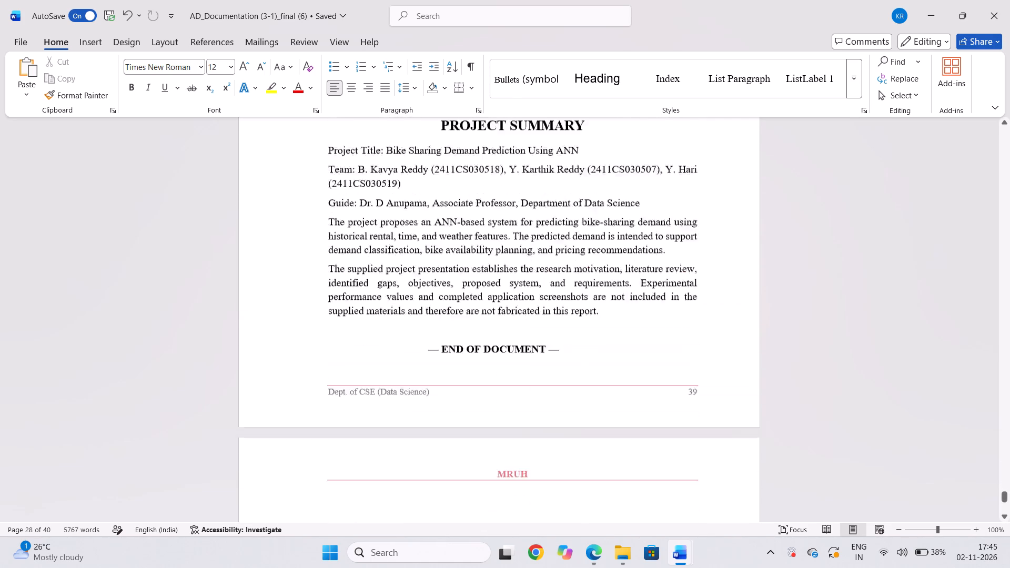
left_click_drag(490, 75, 492, 394)
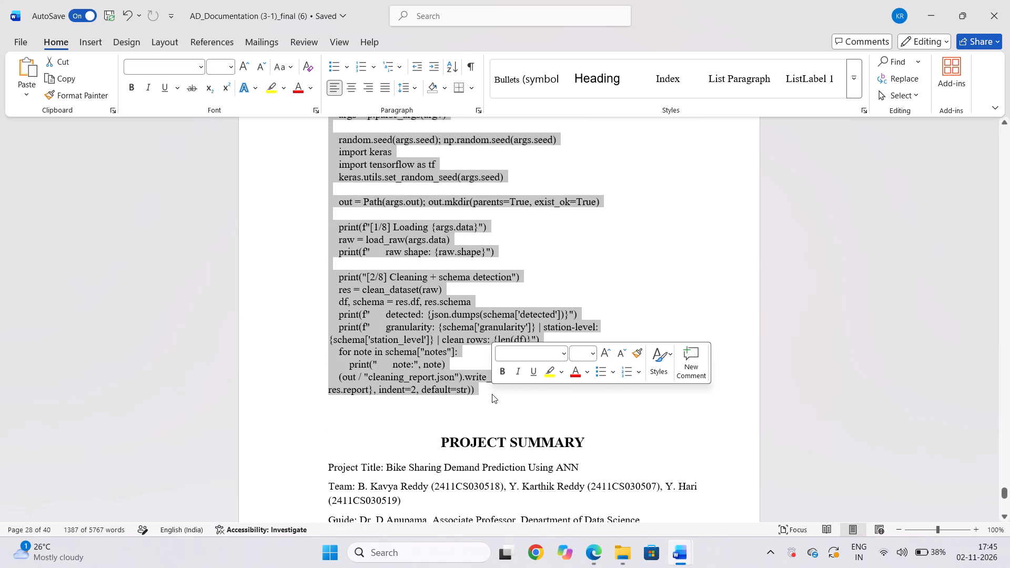
key("BackSpace")
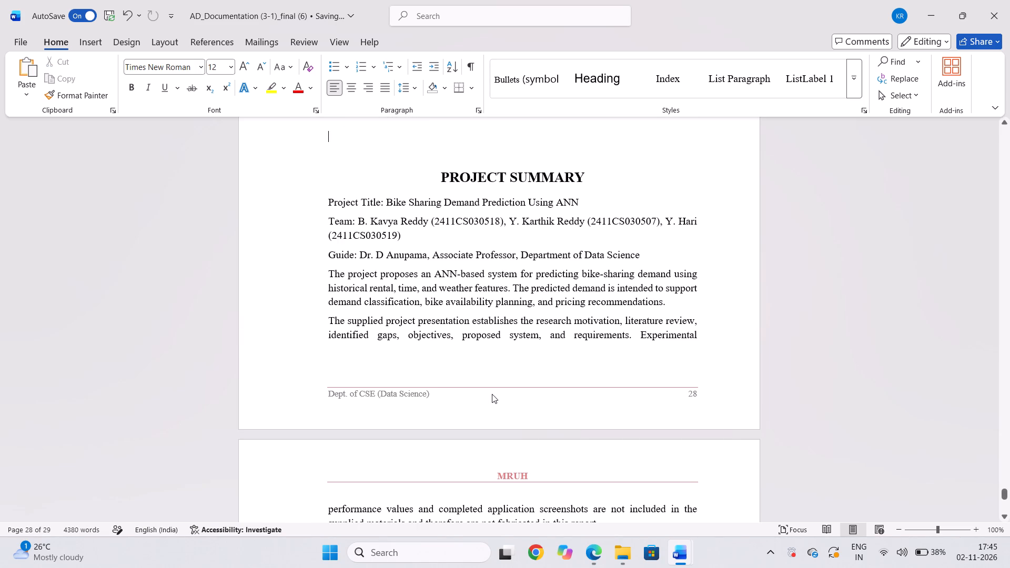
key("BackSpace")
key("BackSpace")
Remove the router = APIRouter(prefix="/prediction") line and the spare blank line beneath the prediction.py imports, above PROJECT SUMMARY.
scroll(492, 394, "up", 1)
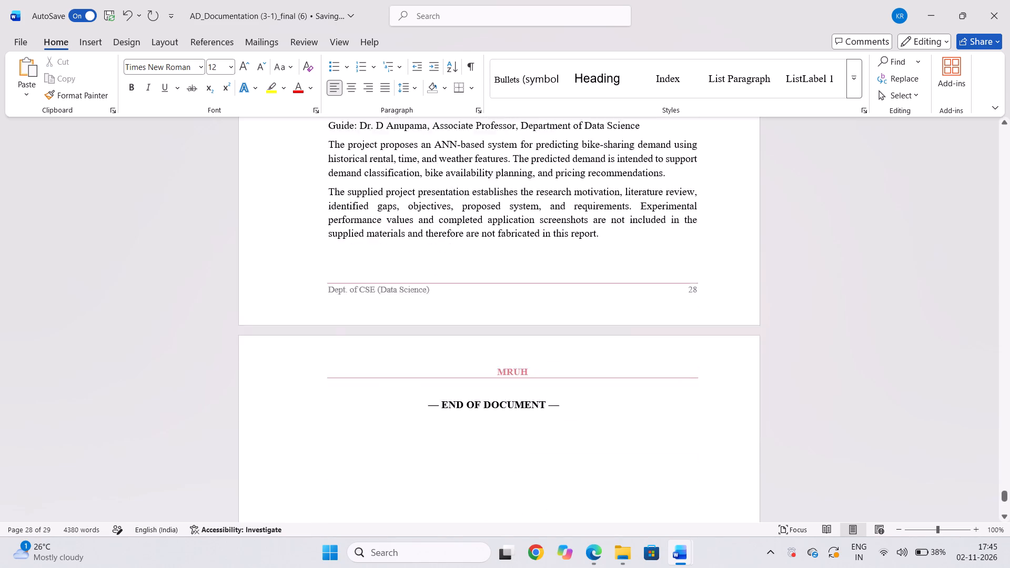
scroll(492, 394, "up", 1)
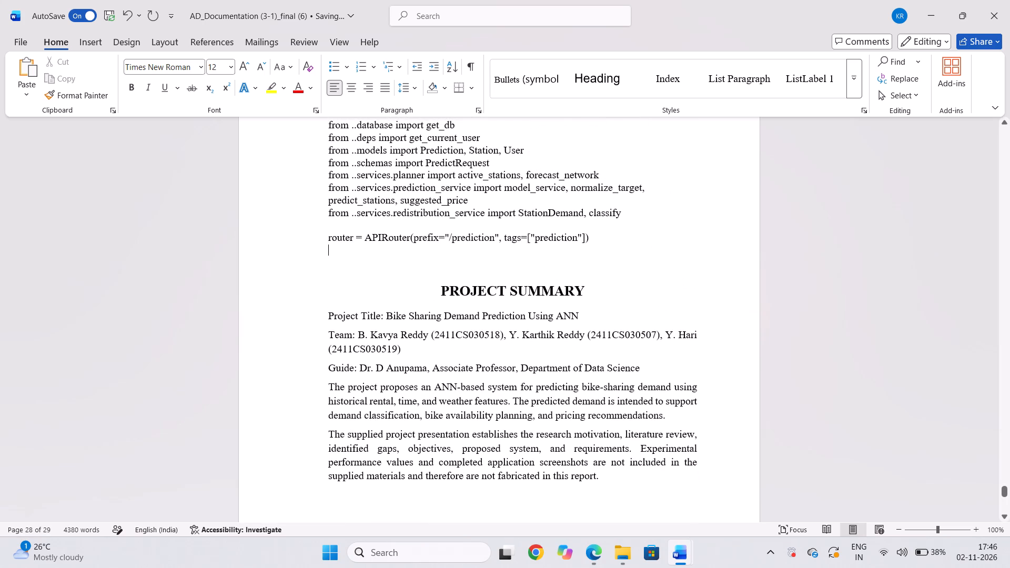
key("BackSpace")
key("BackSpace")
key("BackSpace")
key("BackSpace")
key("BackSpace")
key("BackSpace")
key("BackSpace")
key("BackSpace")
key("BackSpace")
key("BackSpace")
key("BackSpace")
key("BackSpace")
key("BackSpace")
key("BackSpace")
key("BackSpace")
key("BackSpace")
key("BackSpace")
key("BackSpace")
key("BackSpace")
key("BackSpace")
key("BackSpace")
key("BackSpace")
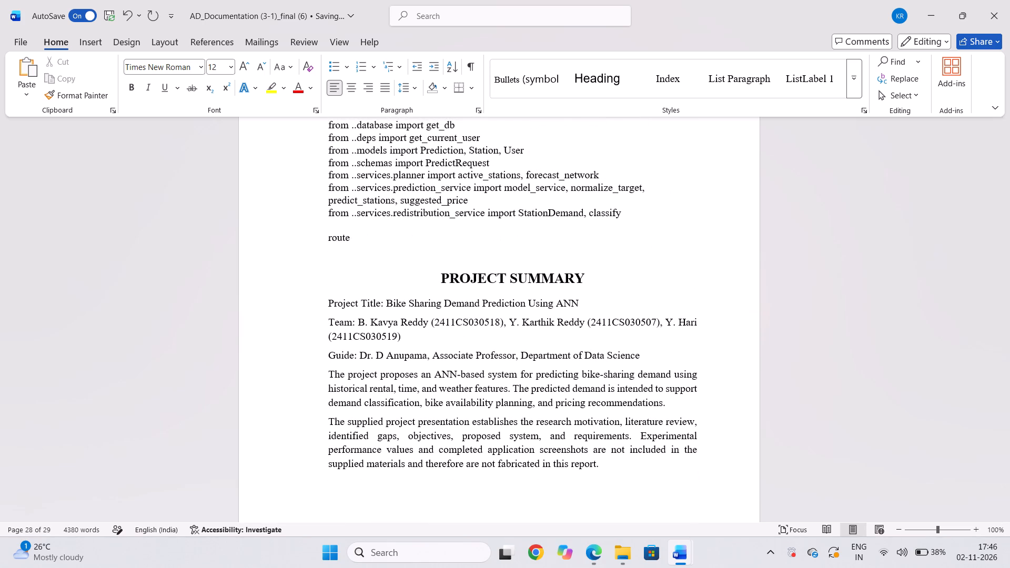
key("BackSpace")
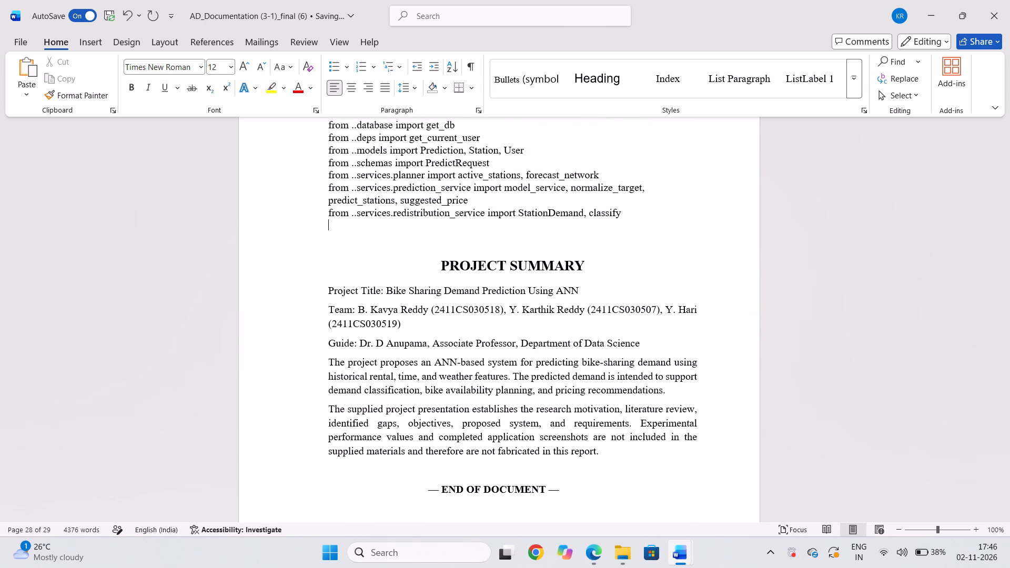
key("Return")
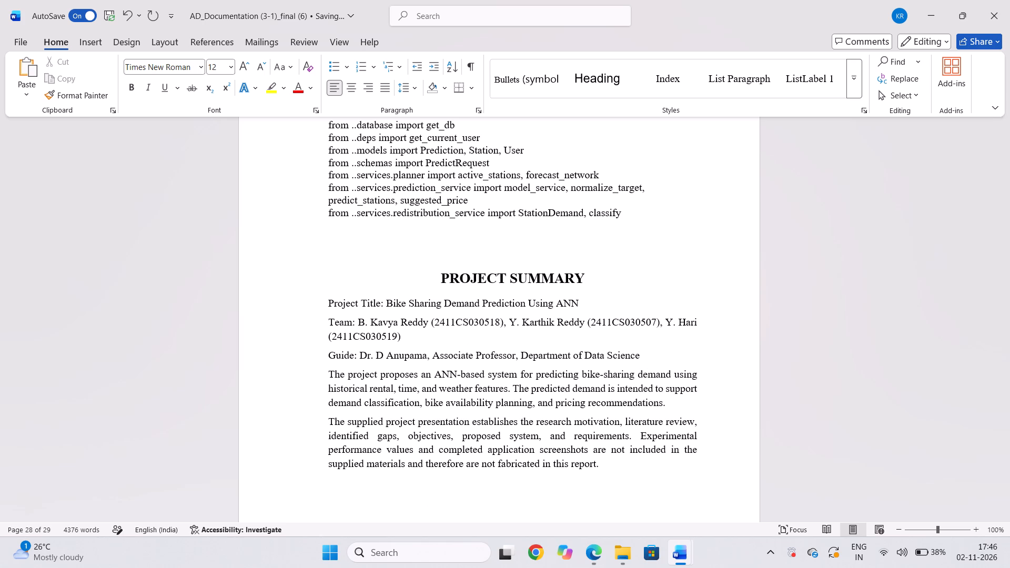
scroll(492, 394, "down", 1)
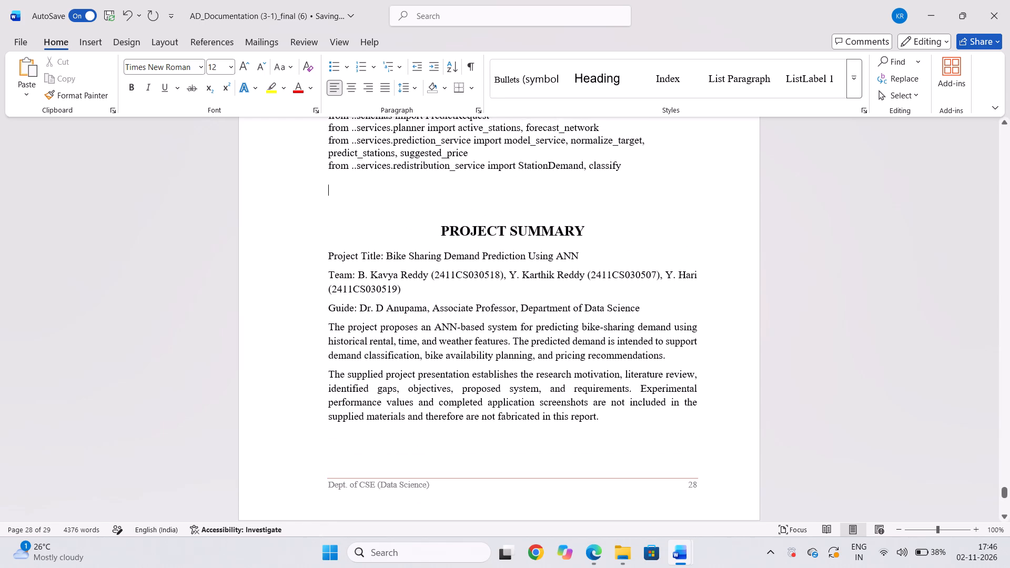
key("BackSpace")
Check the document's last page and review the shortened appendix backwards to the reference list.
scroll(492, 394, "down", 7)
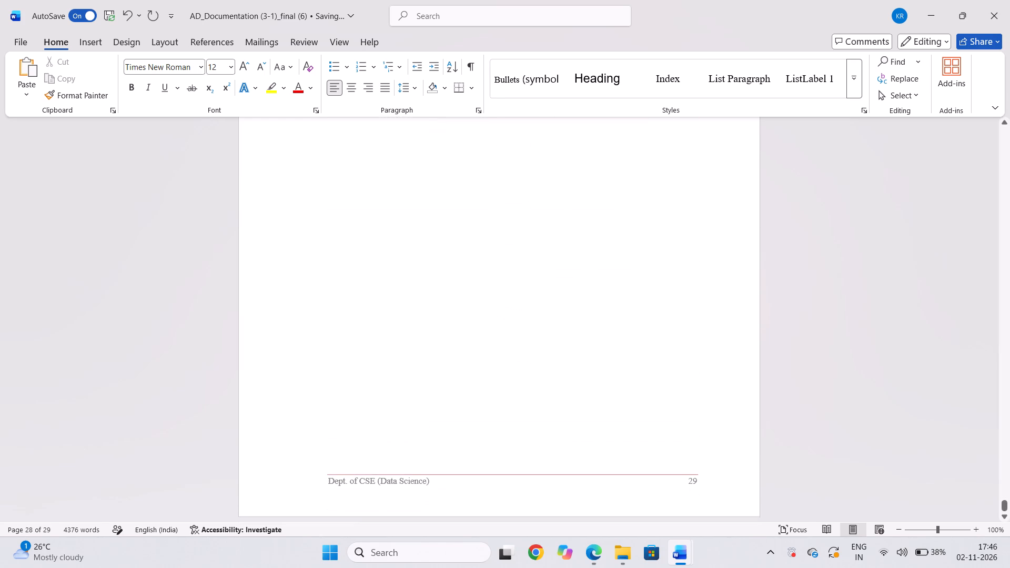
scroll(492, 394, "down", 3)
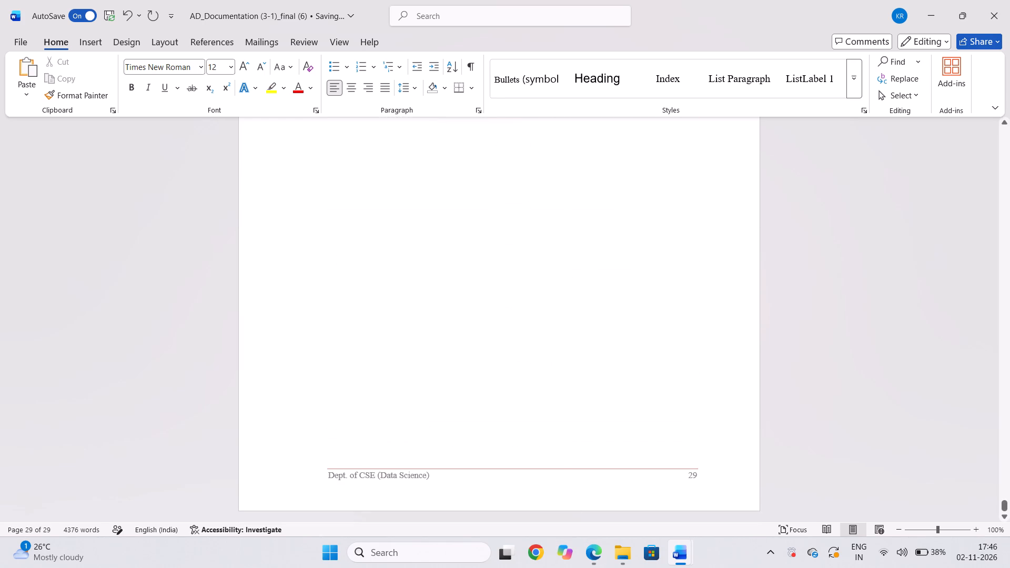
scroll(498, 360, "up", 9)
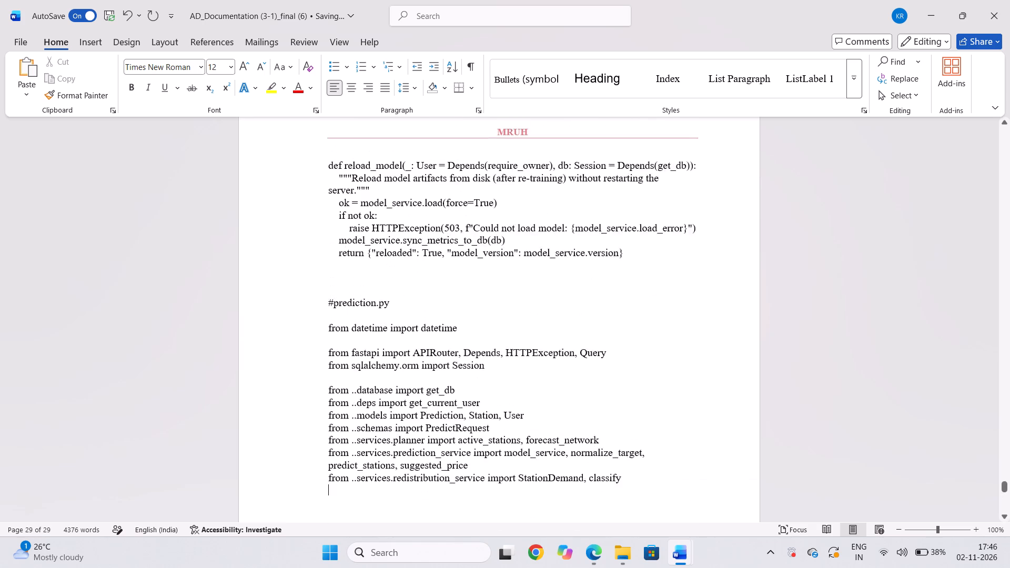
scroll(498, 360, "up", 18)
scroll(498, 360, "down", 1)
scroll(498, 360, "up", 2)
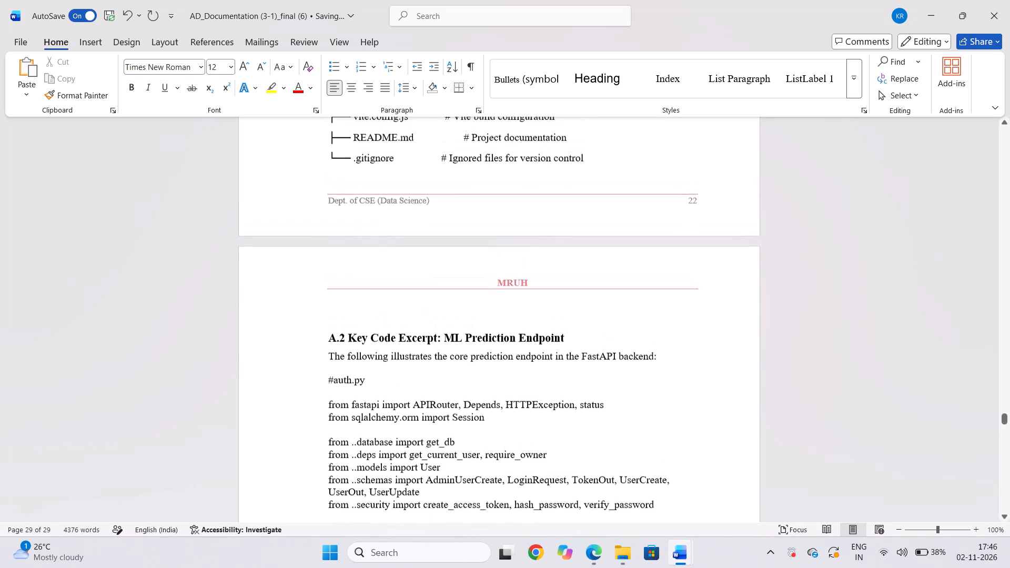
scroll(498, 360, "up", 5)
scroll(498, 360, "down", 1)
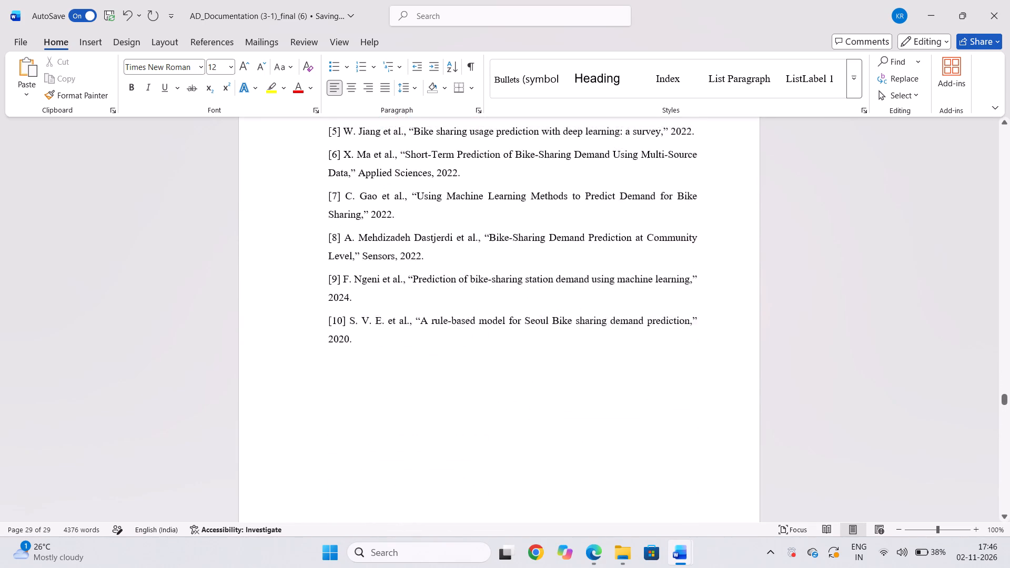
Review Appendix A forward from the end of the references through the repository structure and code excerpts to the END OF DOCUMENT line.
scroll(498, 360, "down", 1)
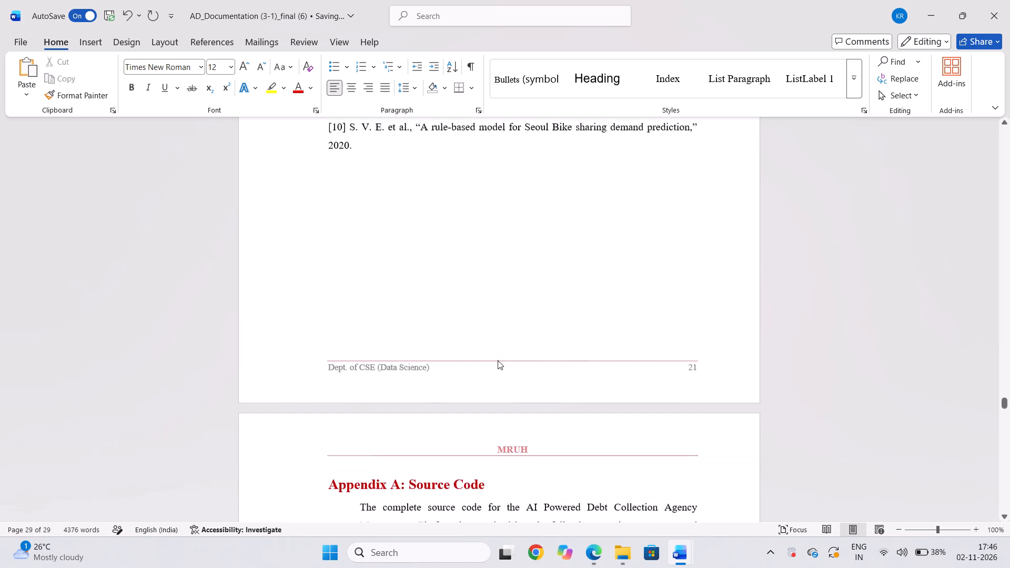
scroll(498, 360, "down", 4)
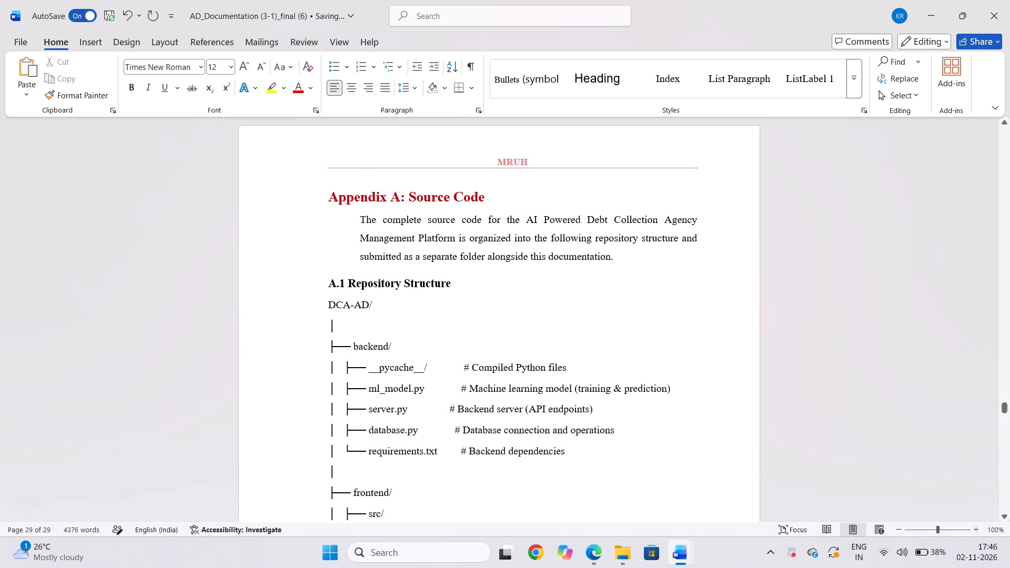
scroll(498, 360, "down", 1)
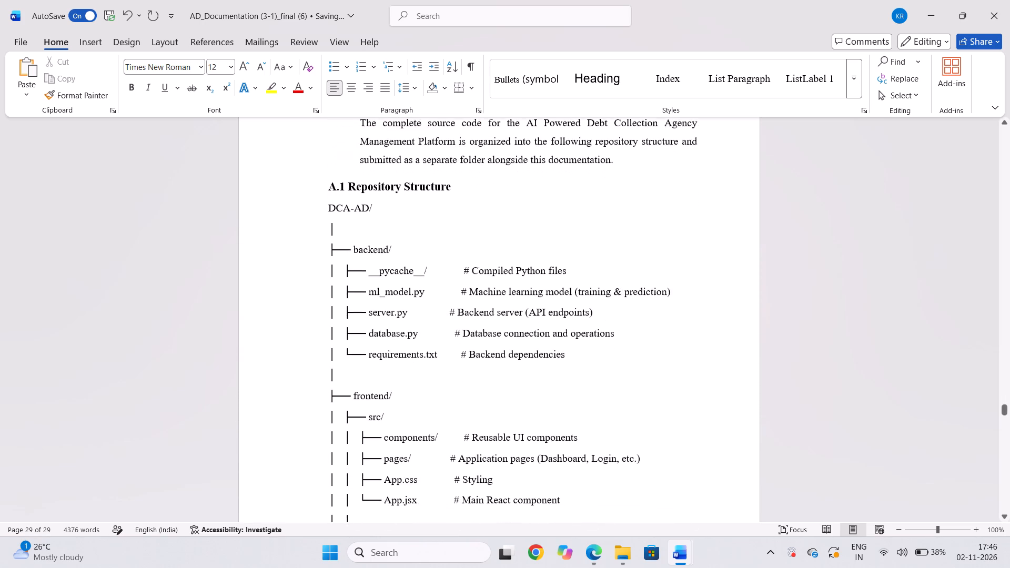
scroll(498, 360, "down", 3)
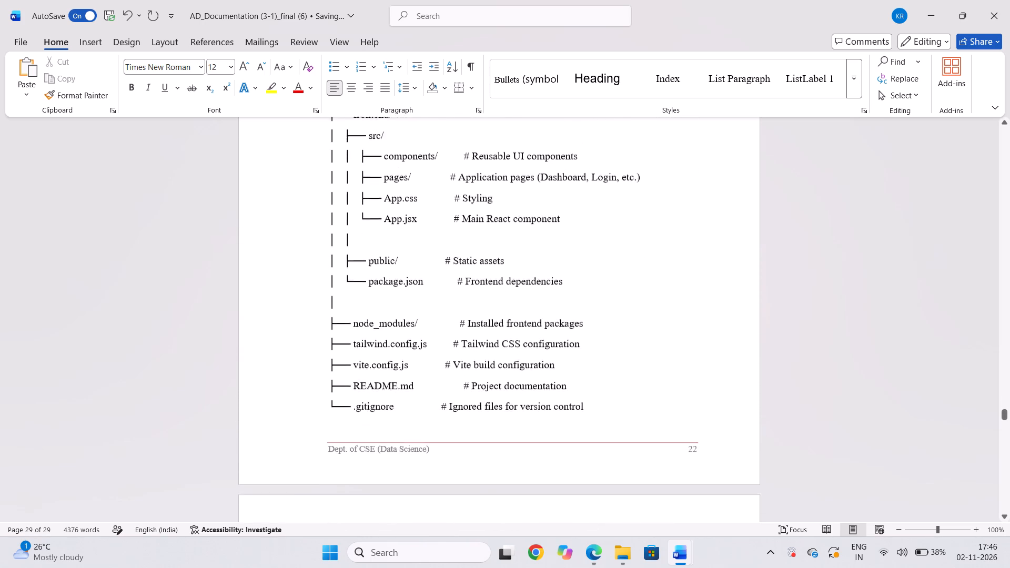
scroll(498, 360, "down", 11)
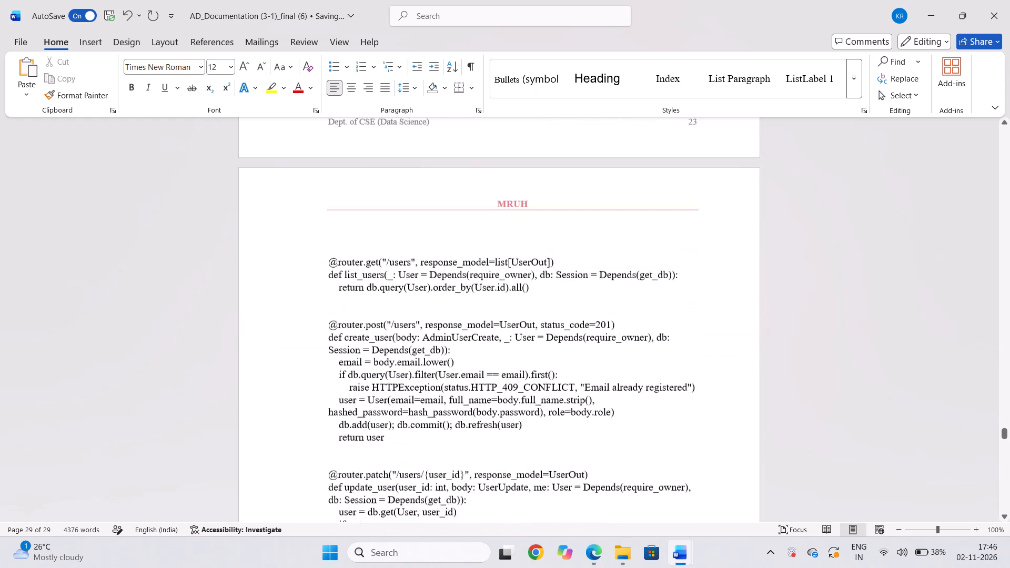
scroll(498, 360, "down", 6)
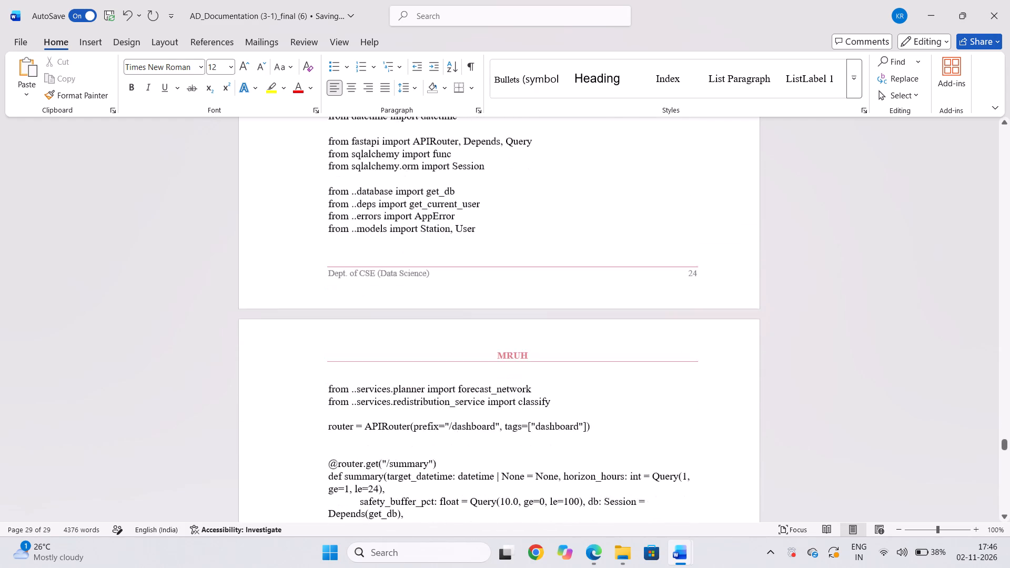
scroll(498, 360, "down", 5)
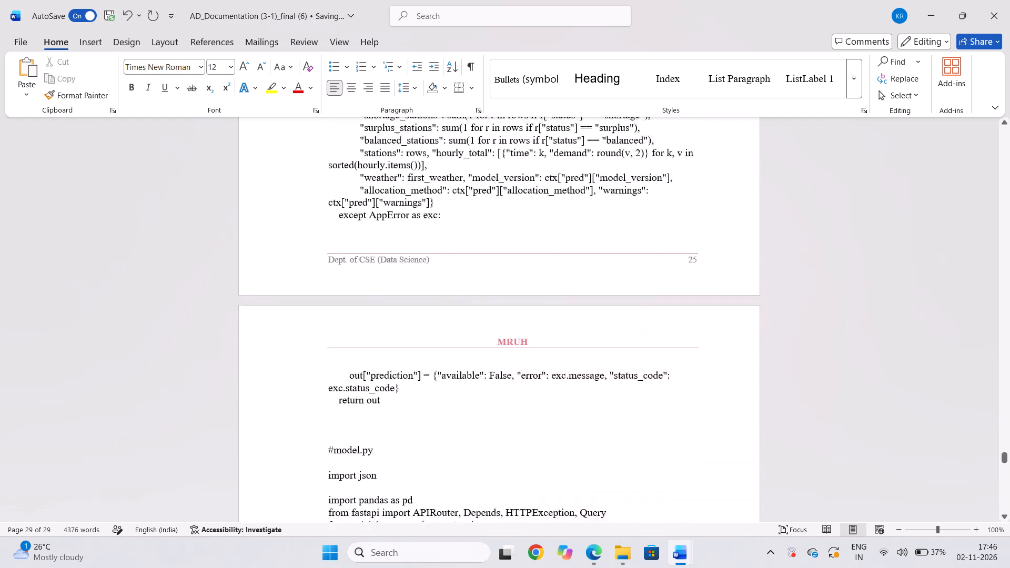
scroll(498, 360, "down", 5)
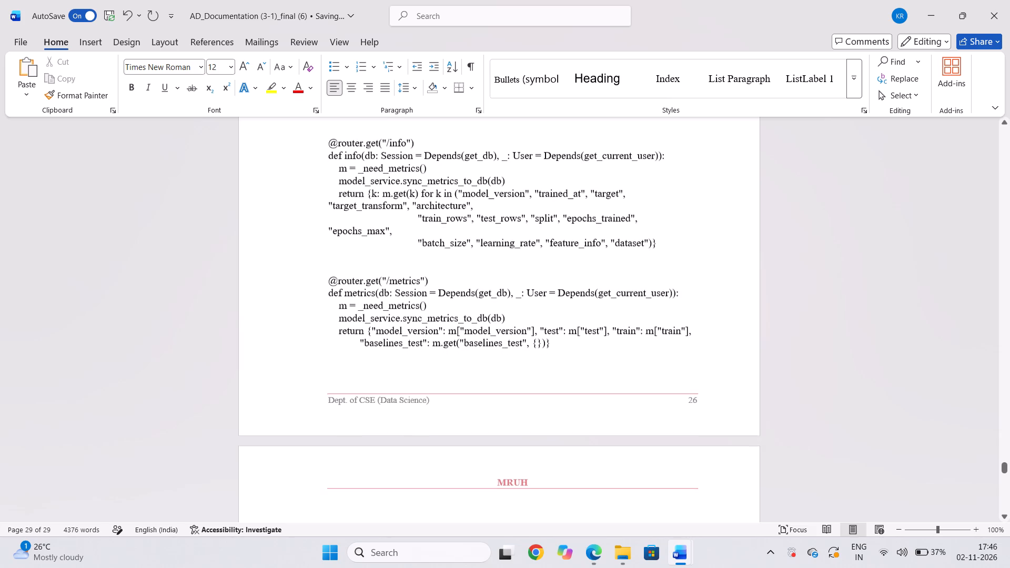
scroll(498, 360, "down", 6)
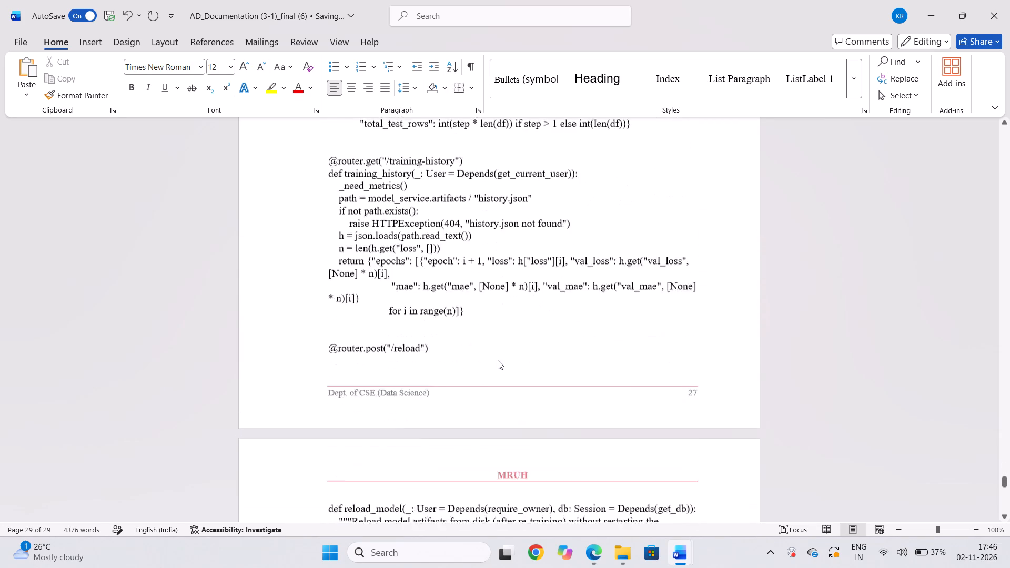
scroll(498, 360, "down", 7)
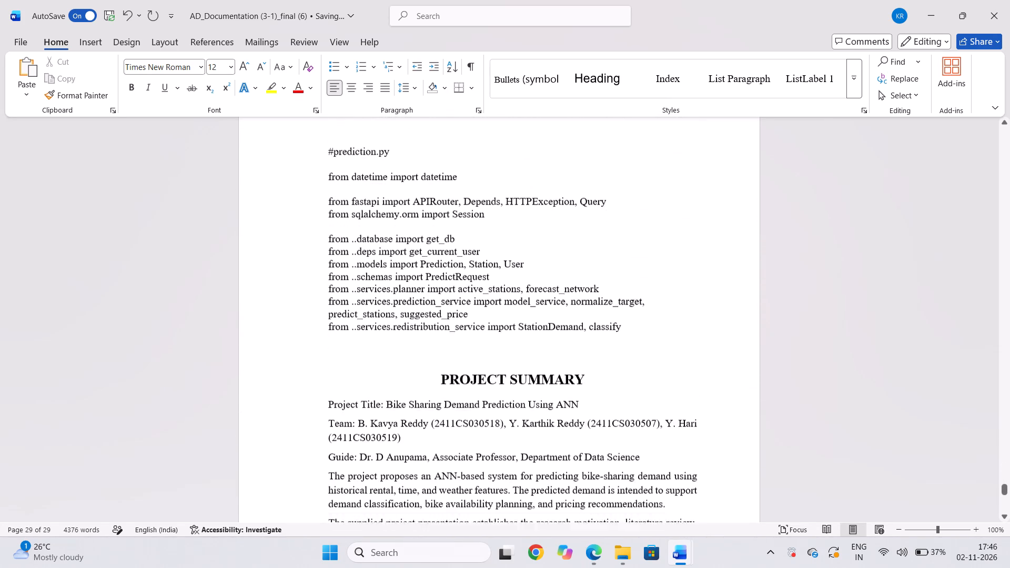
scroll(498, 360, "down", 1)
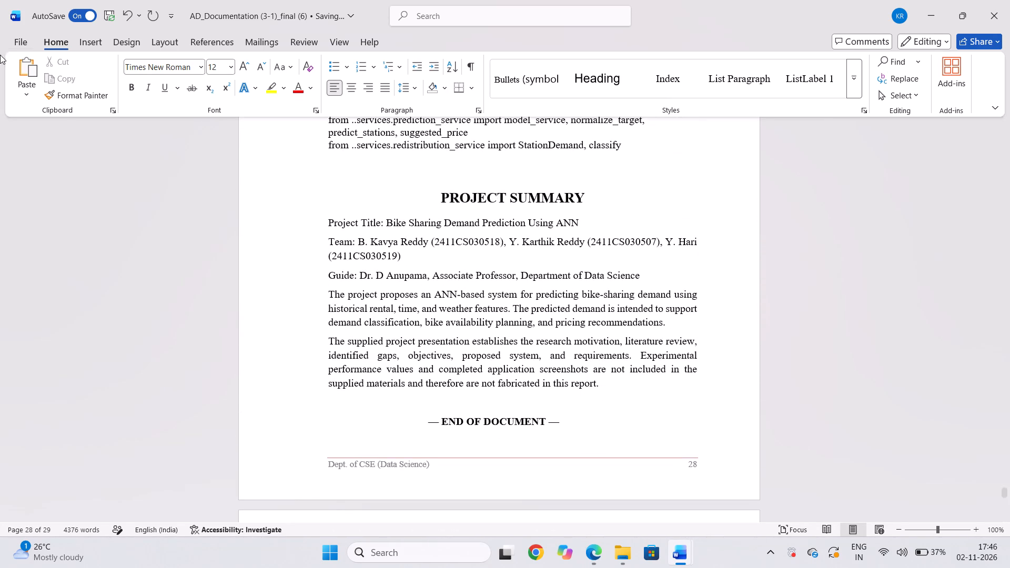
Save a copy of the report to the Downloads folder as AD_Documentation (3-1)_final in Word format, replacing the existing file.
left_click(16, 47)
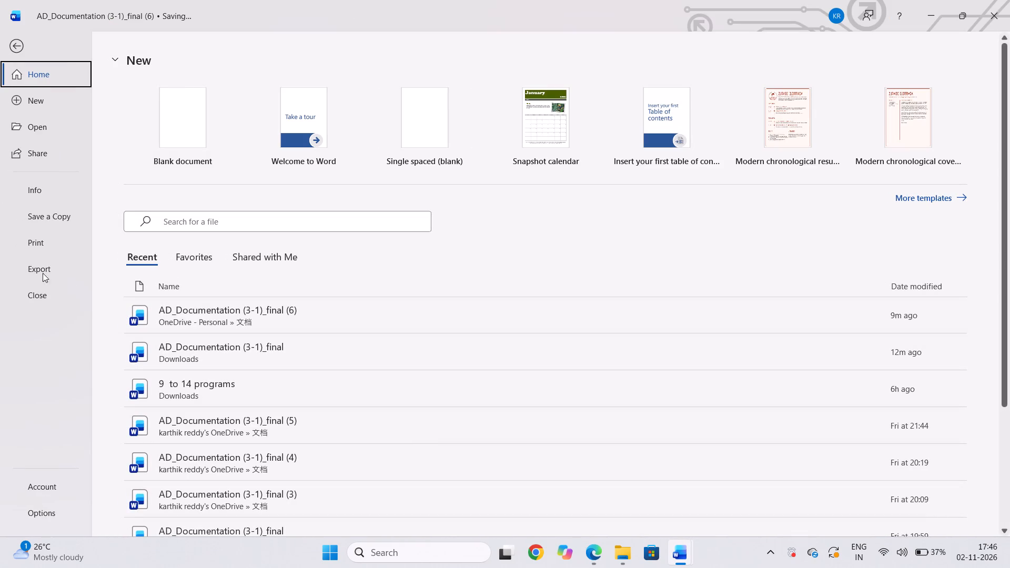
left_click(48, 218)
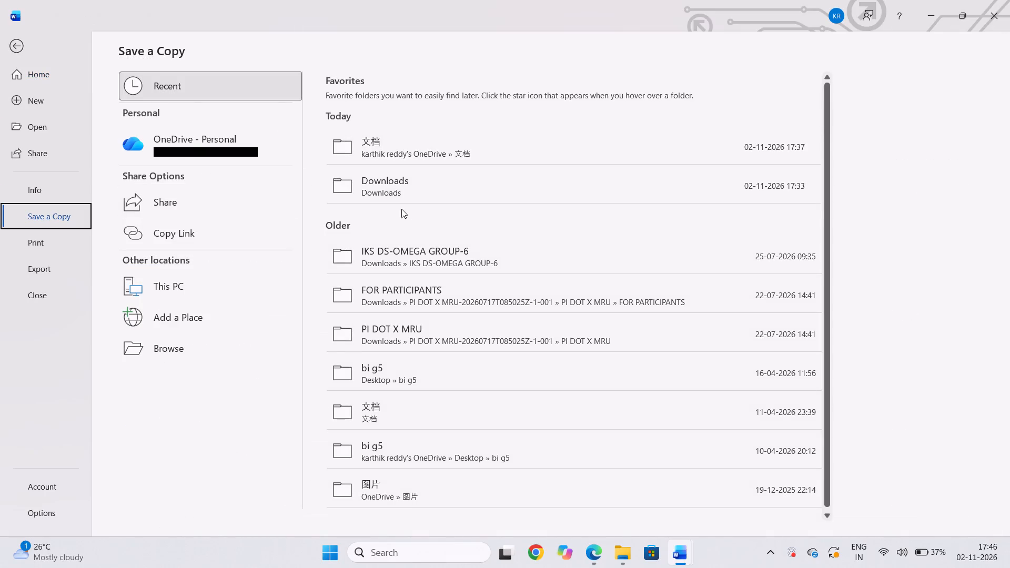
left_click(416, 189)
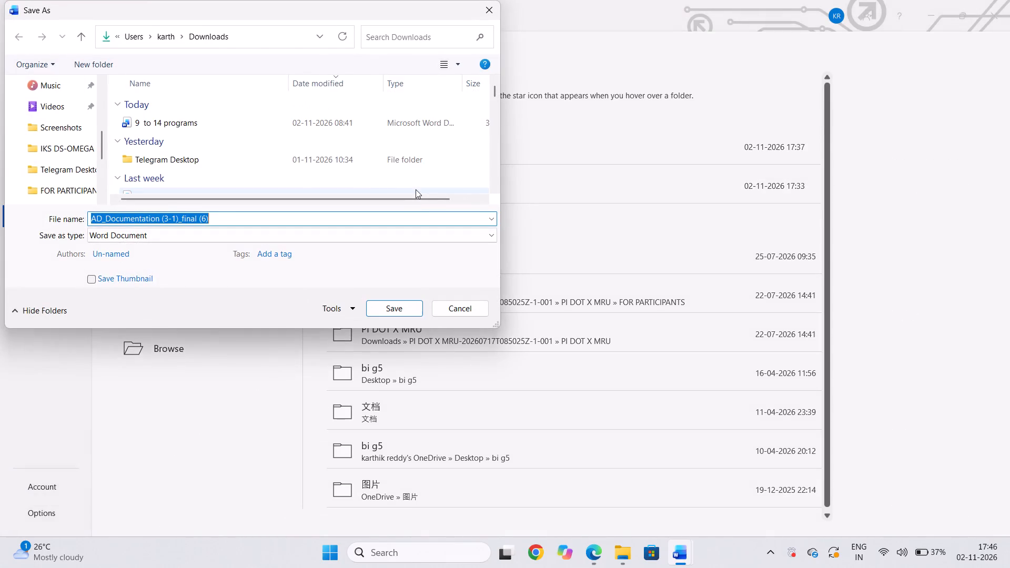
left_click(234, 219)
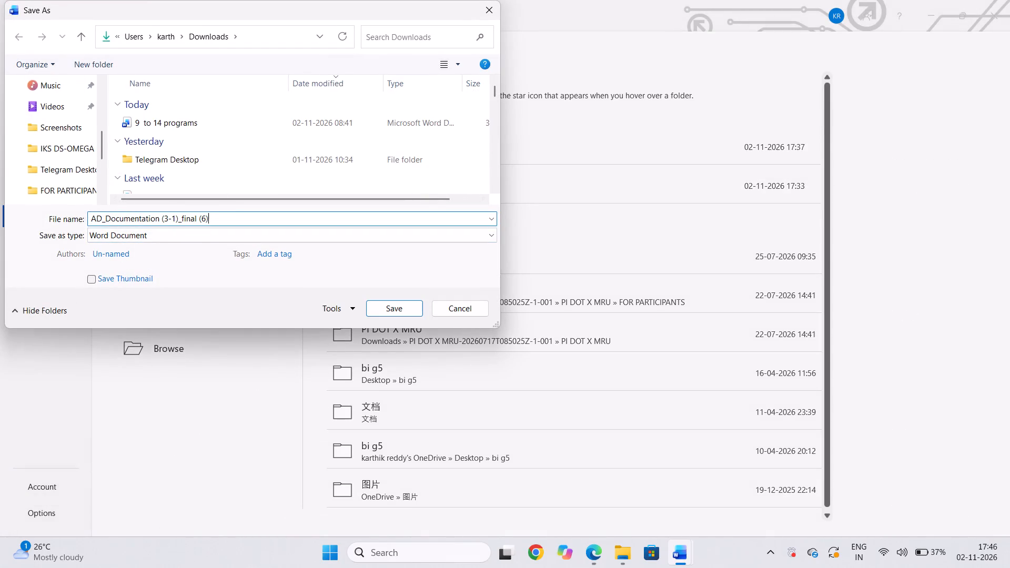
key("BackSpace")
key("BackSpace")
key("BackSpace")
key("BackSpace")
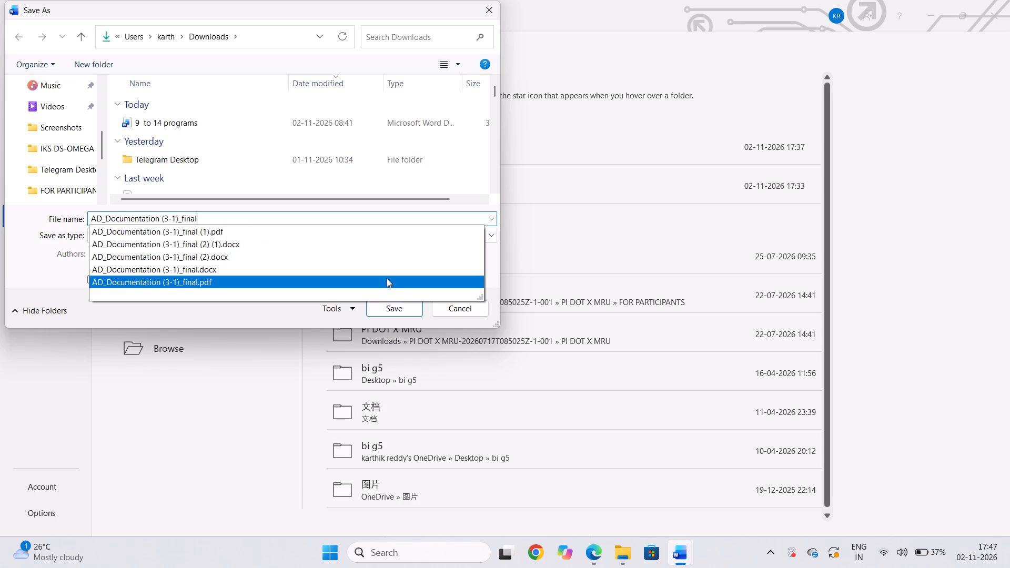
left_click(398, 307)
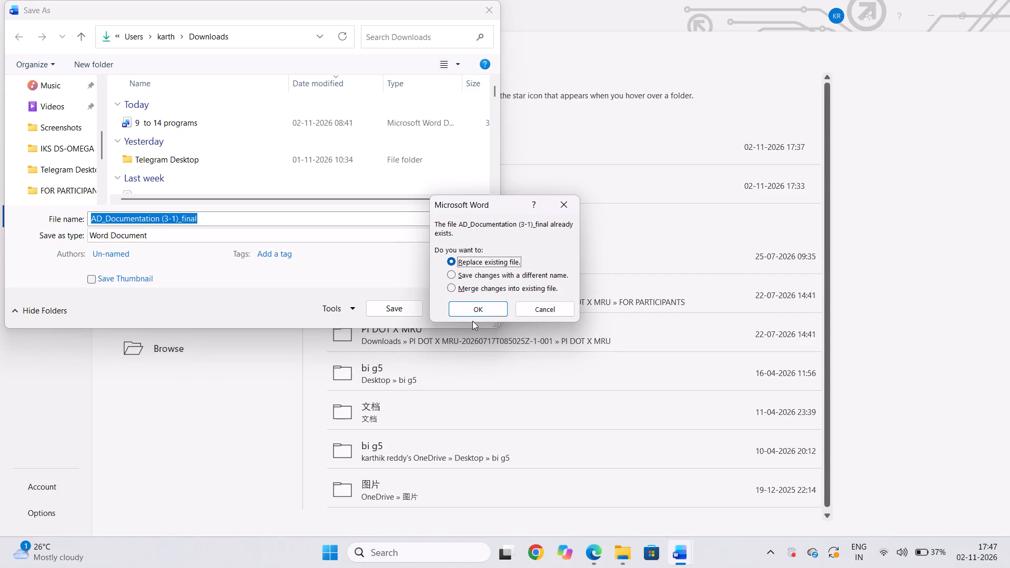
left_click(474, 308)
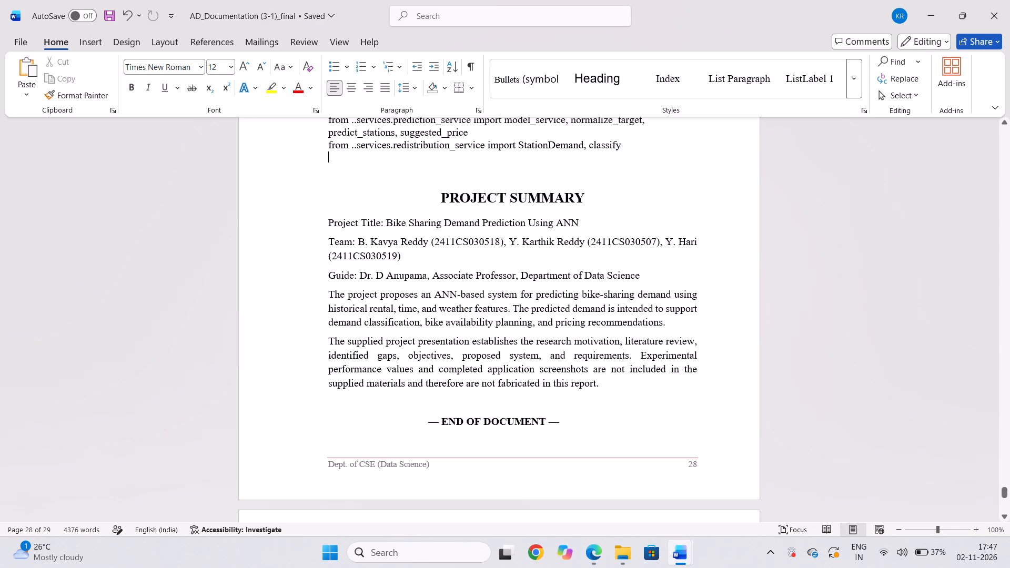
Close the report, the 9 to 14 programs document, the Downloads folder window and the GEN-AI LAB browser window.
scroll(474, 308, "up", 2)
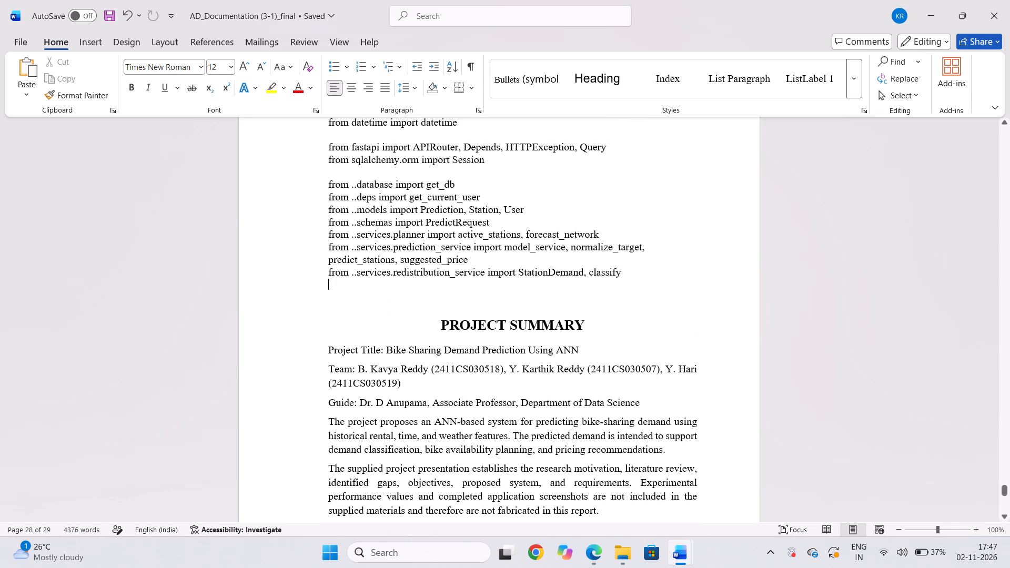
left_click(994, 21)
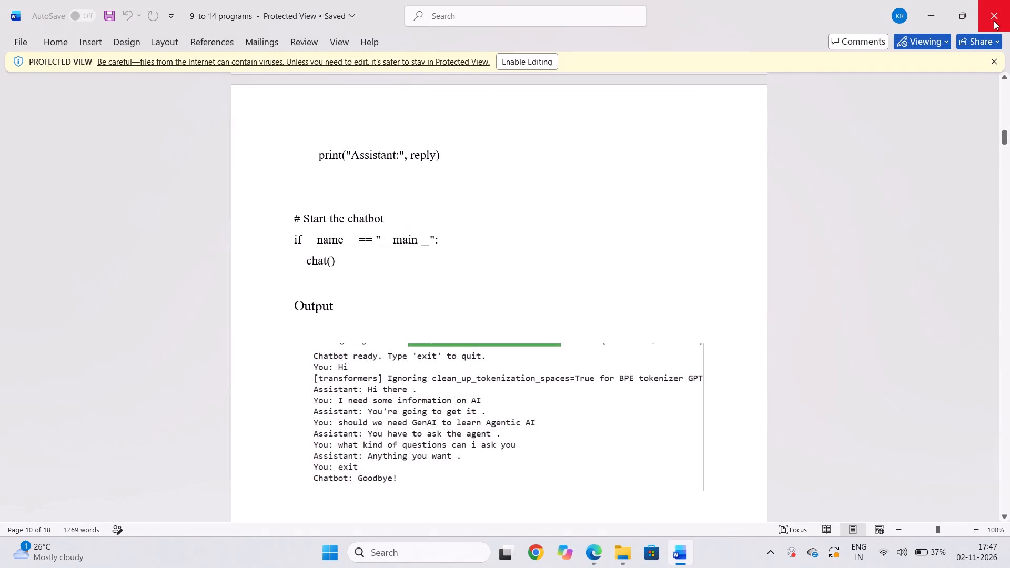
left_click(994, 21)
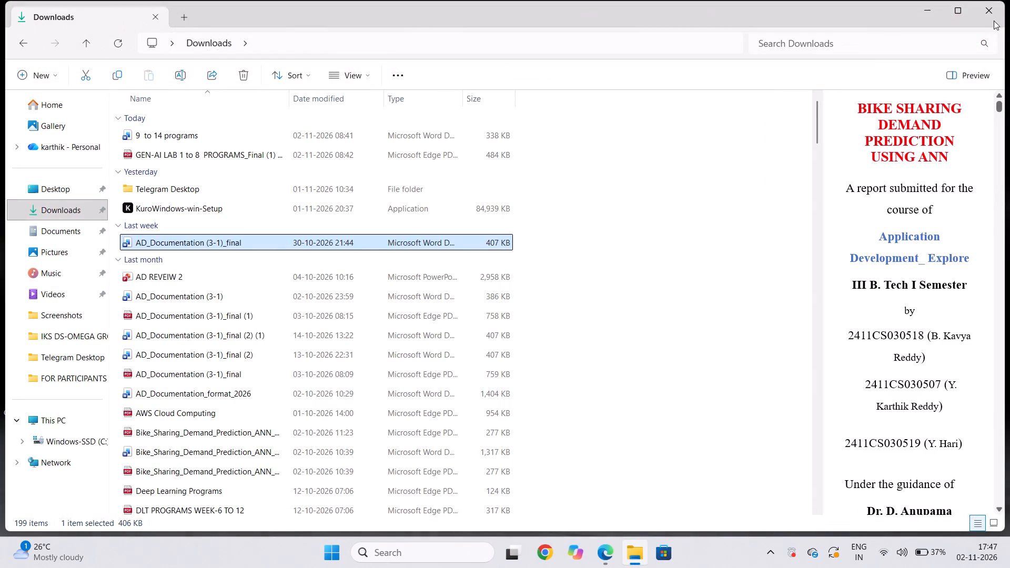
left_click(986, 11)
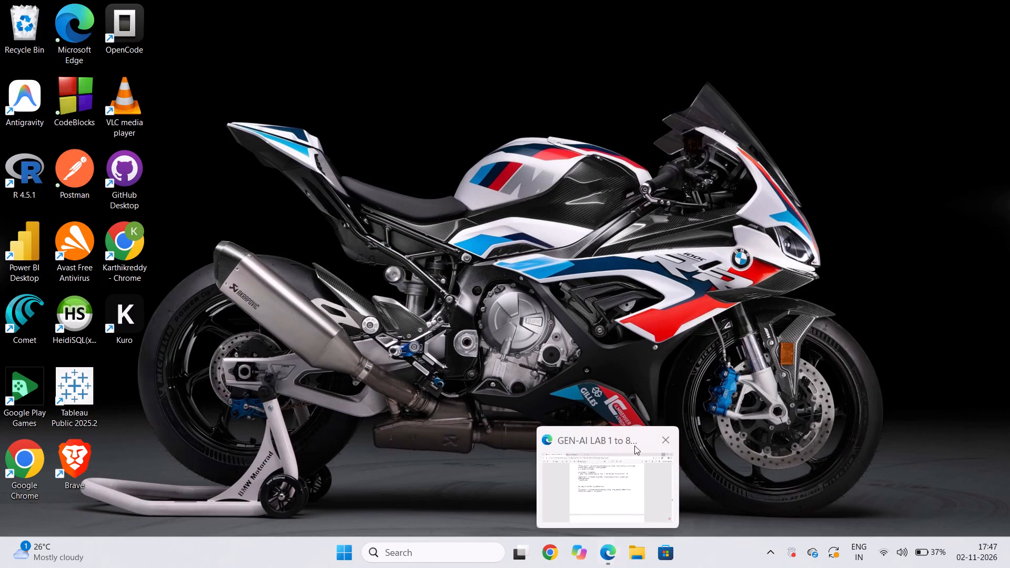
left_click(668, 441)
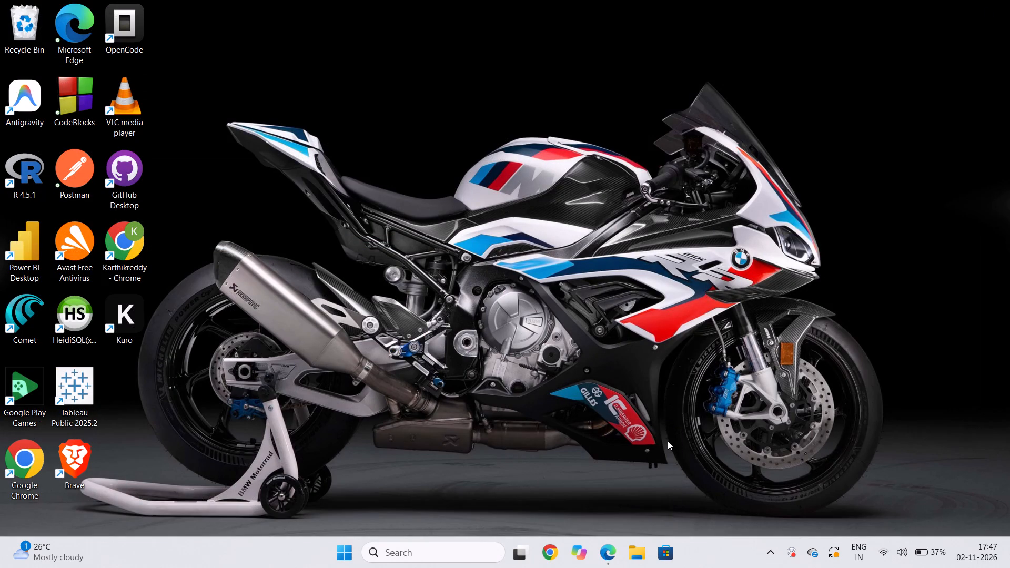
Switch to File Explorer and open the AD_Documentation (3-1)_final Word document from the Downloads folder.
double_click(637, 551)
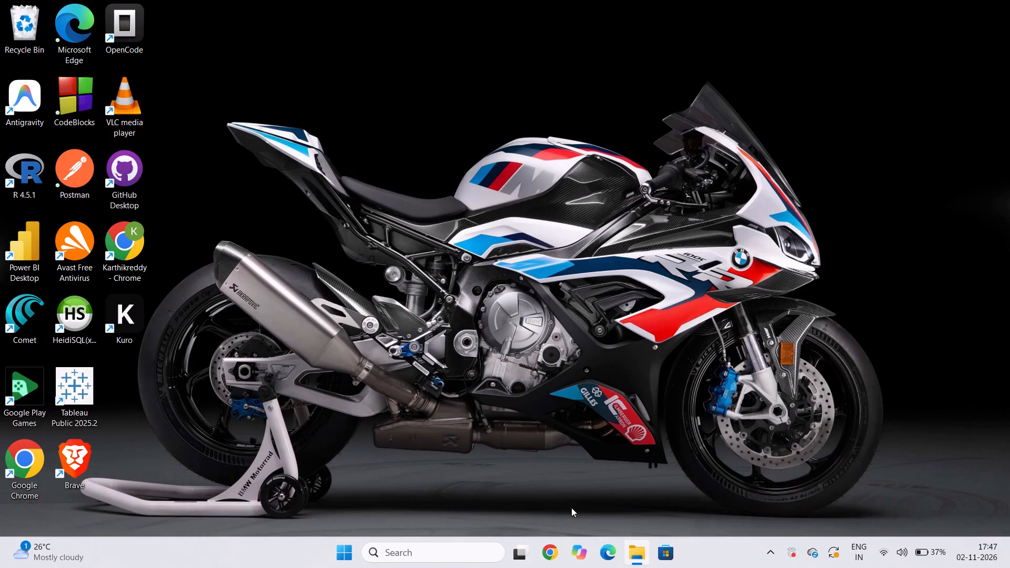
left_click(640, 554)
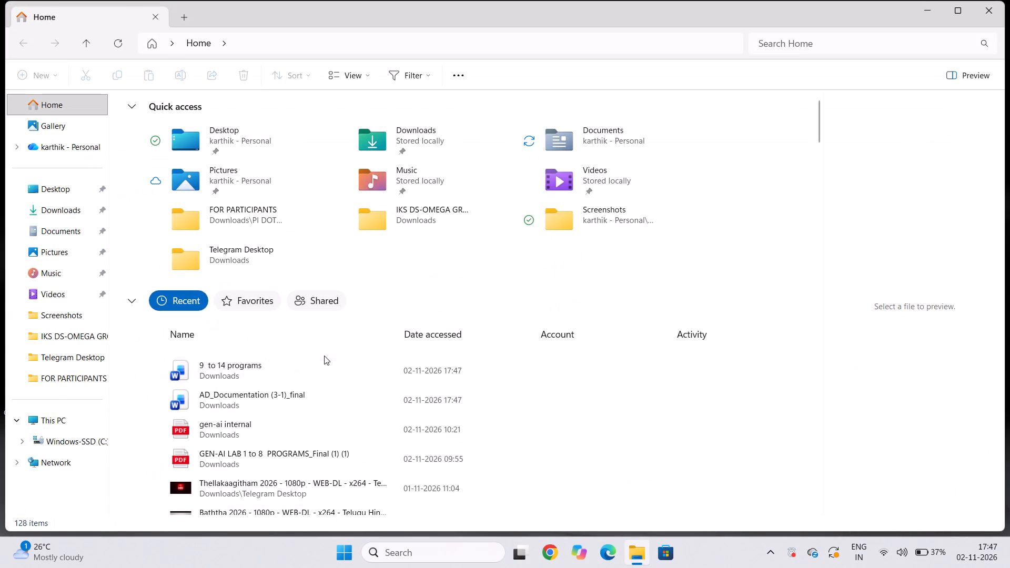
left_click(67, 182)
left_click(65, 206)
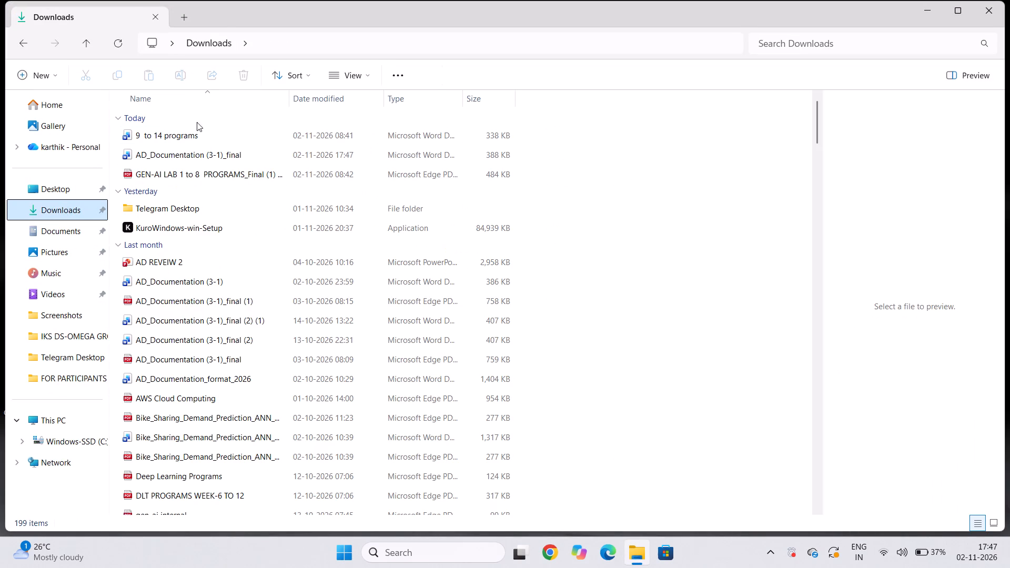
left_click(65, 232)
left_click(63, 212)
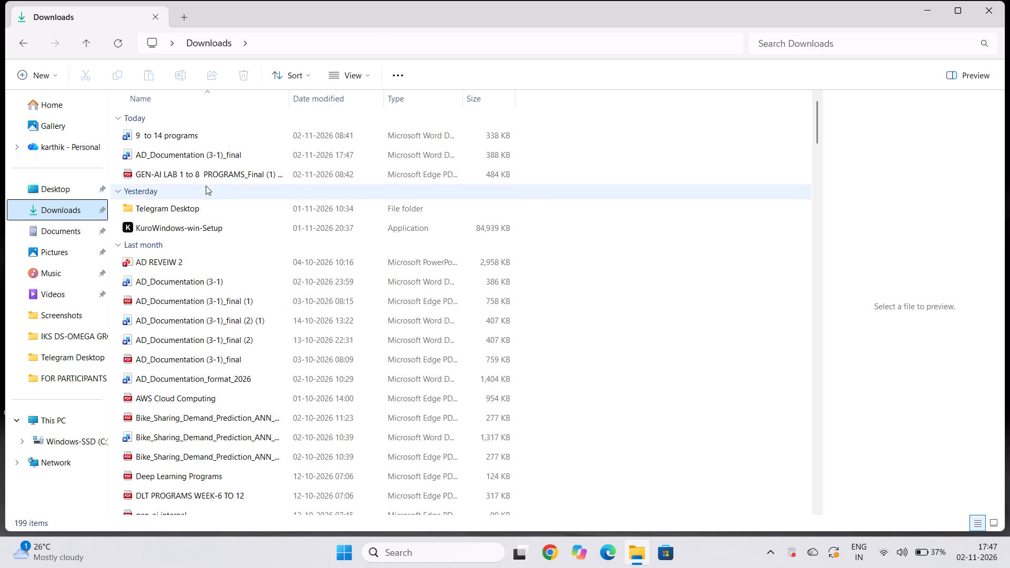
double_click(213, 159)
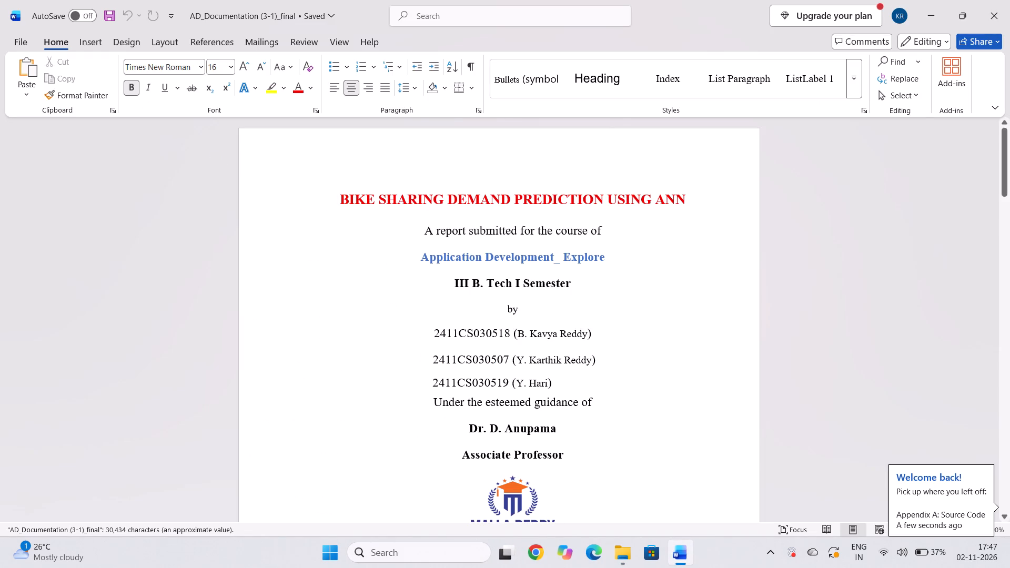
Review the saved report's front matter from the cover page through the certificate and abstract to the table of contents.
scroll(366, 277, "down", 4)
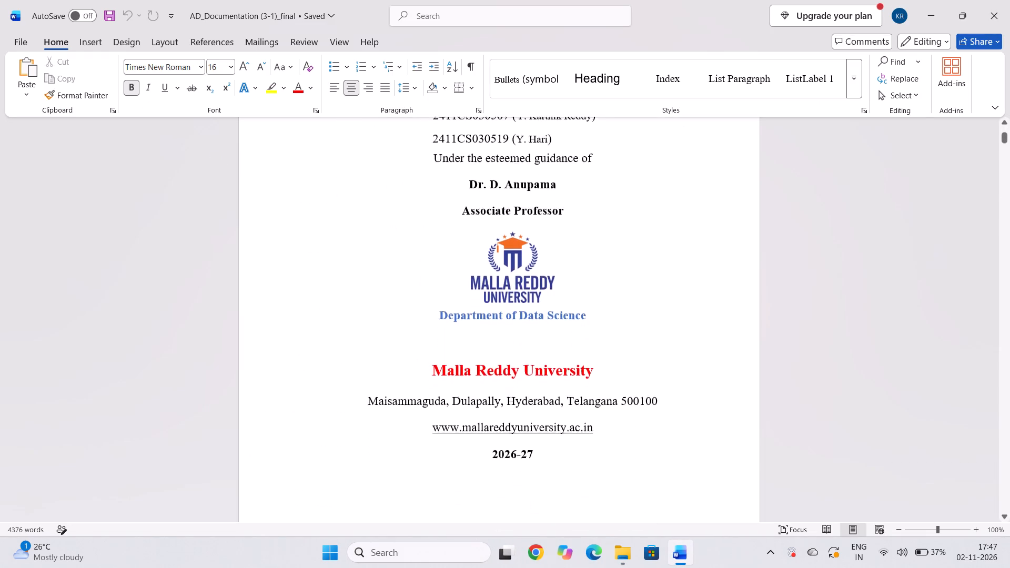
scroll(366, 277, "down", 7)
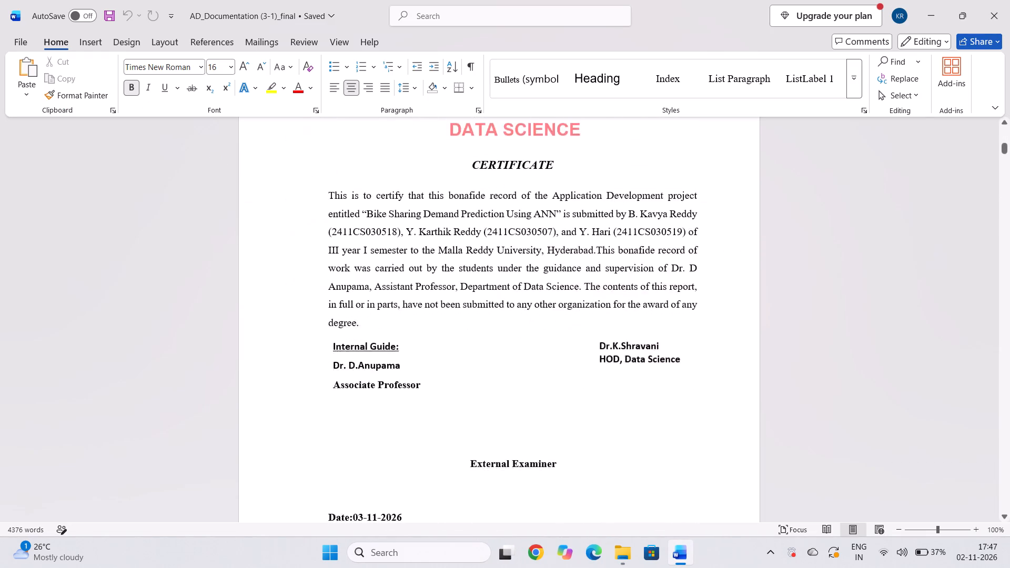
scroll(366, 277, "down", 5)
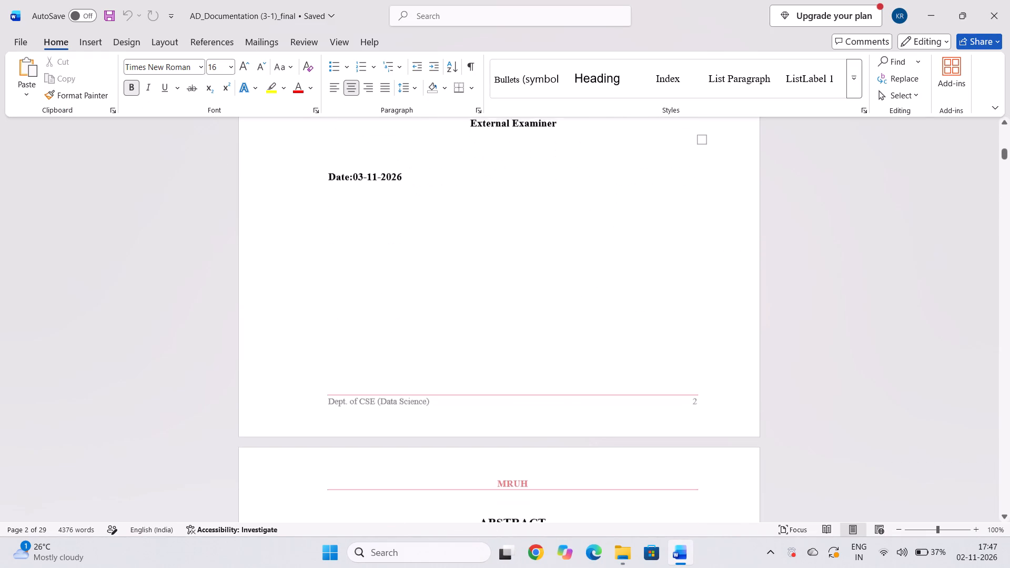
scroll(366, 277, "down", 8)
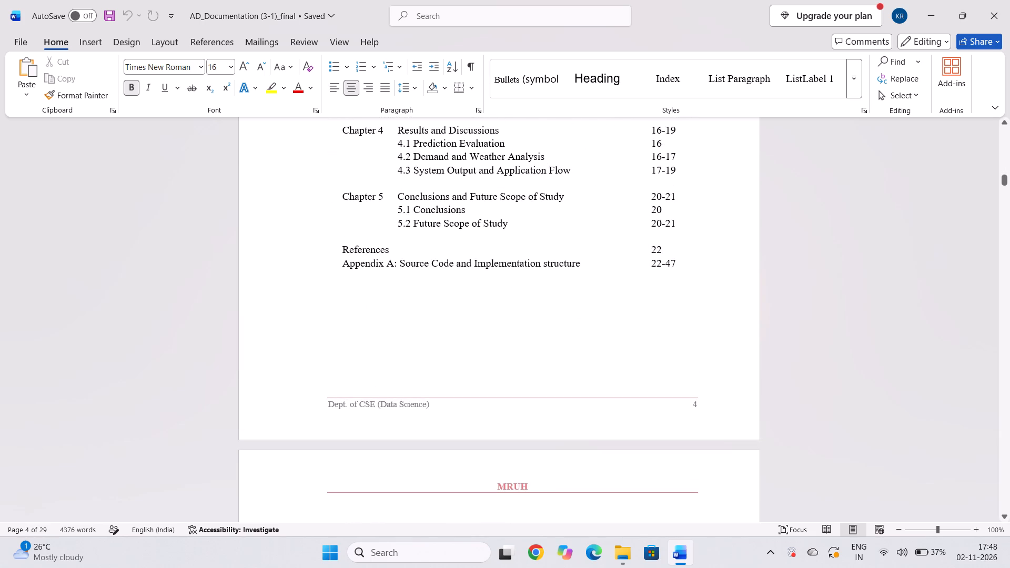
Check the saved report's last page, then PROJECT SUMMARY and the appendix code back to the #model.py section, and close the document.
scroll(366, 277, "down", 20)
scroll(366, 277, "down", 15)
scroll(366, 277, "down", 13)
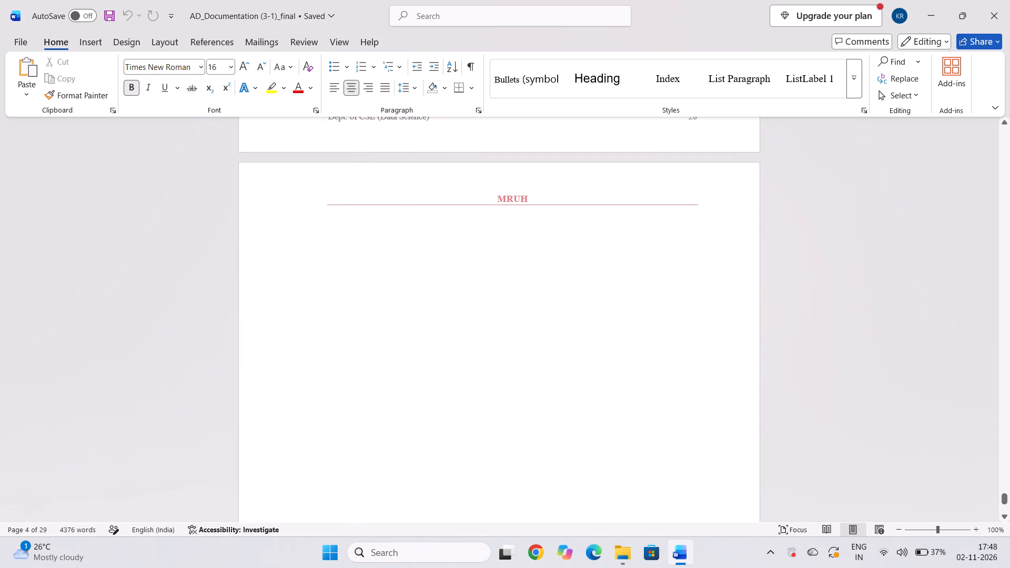
scroll(366, 277, "down", 8)
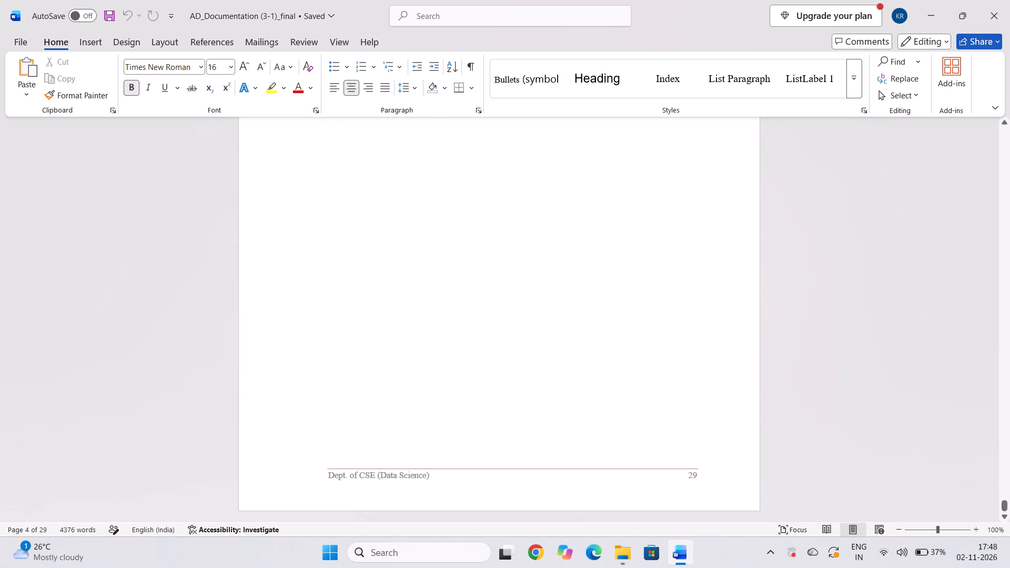
scroll(366, 277, "down", 1)
scroll(366, 277, "up", 3)
scroll(439, 273, "up", 1)
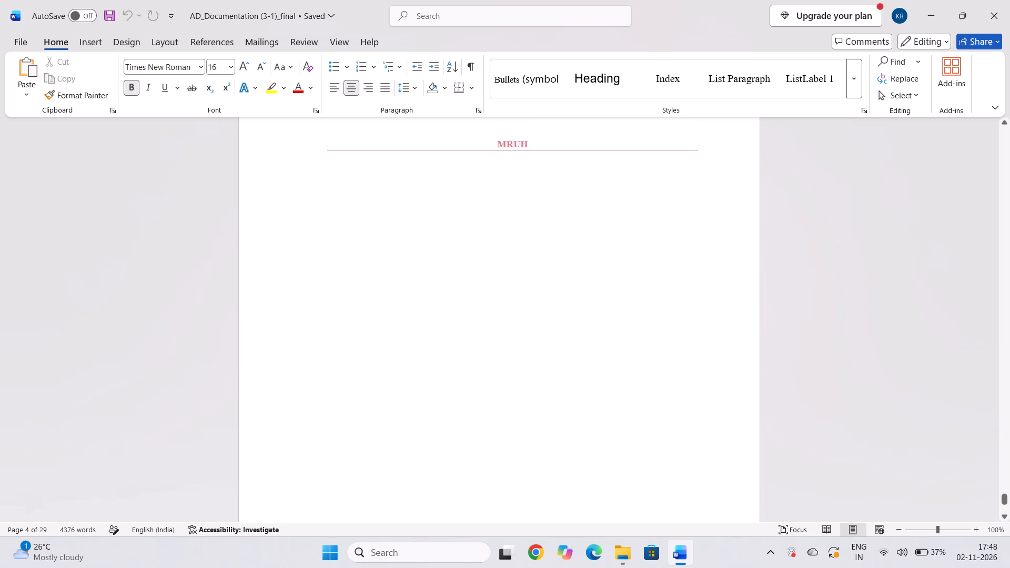
scroll(439, 273, "up", 1)
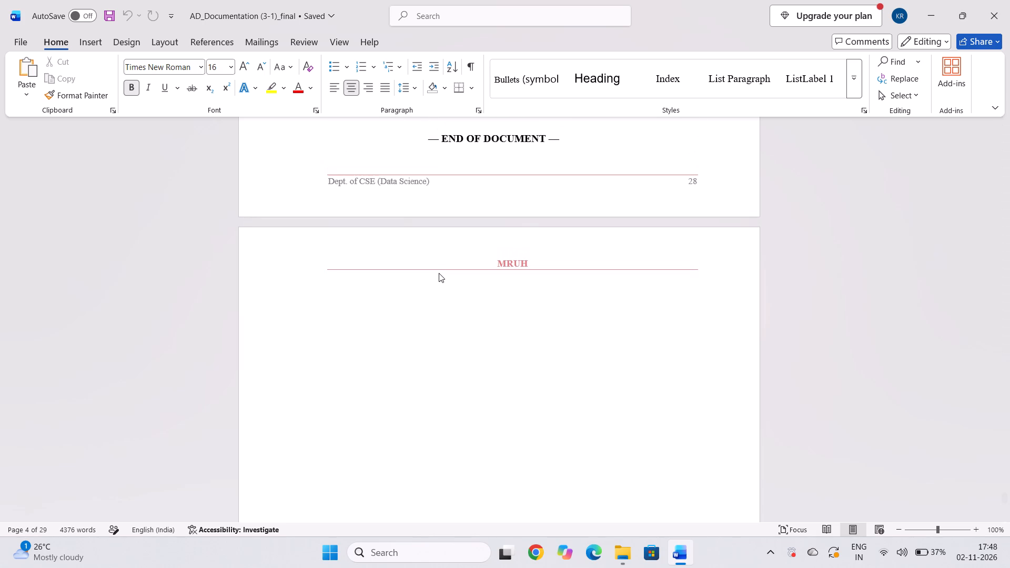
scroll(439, 273, "up", 3)
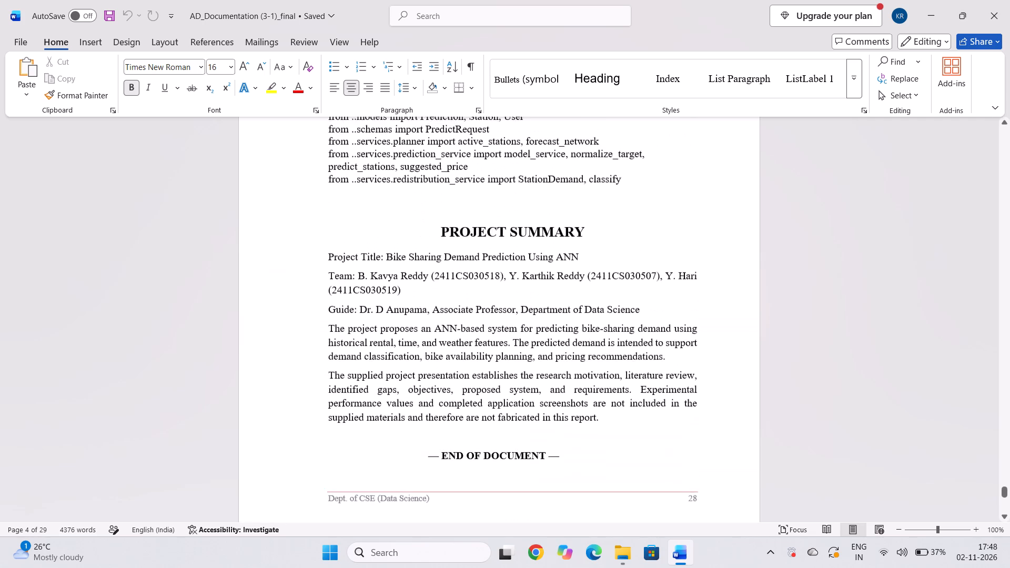
scroll(439, 273, "up", 10)
left_click(1001, 17)
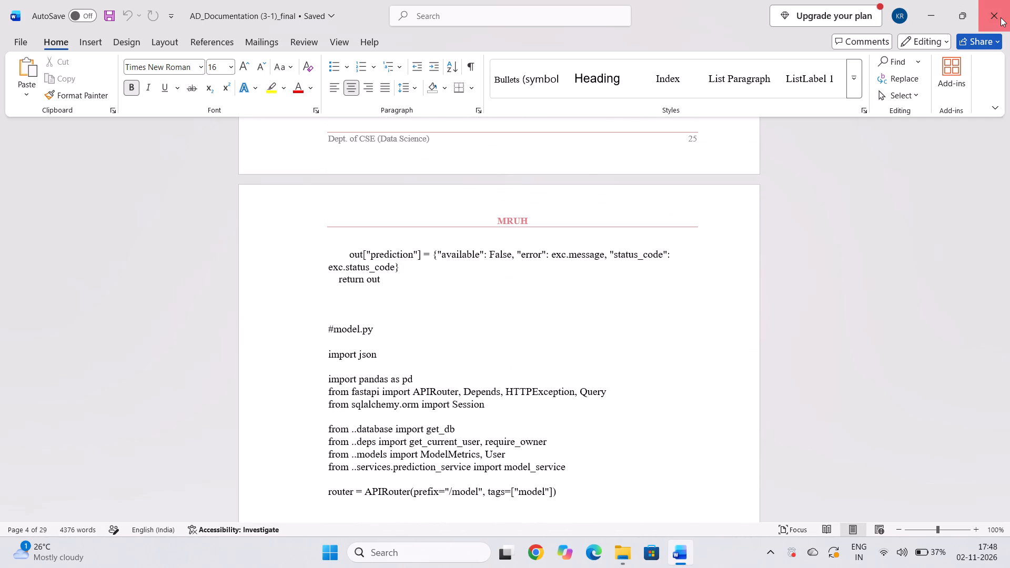
Close the AD_Documentation (3-1)_final document.
left_click(1001, 17)
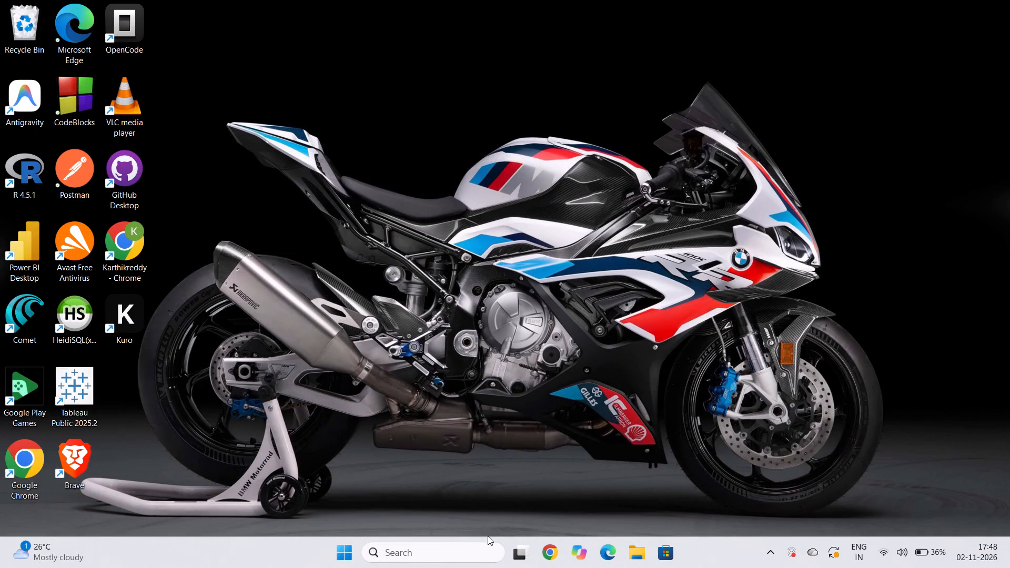
Switch to Google Chrome and open a browser window with the Person 1 profile.
left_click(552, 554)
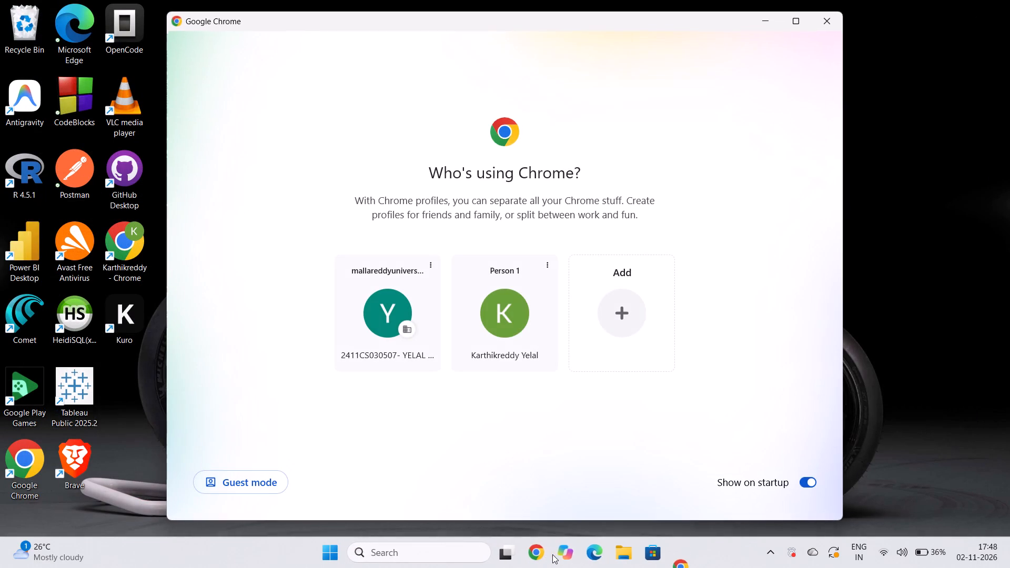
left_click(491, 339)
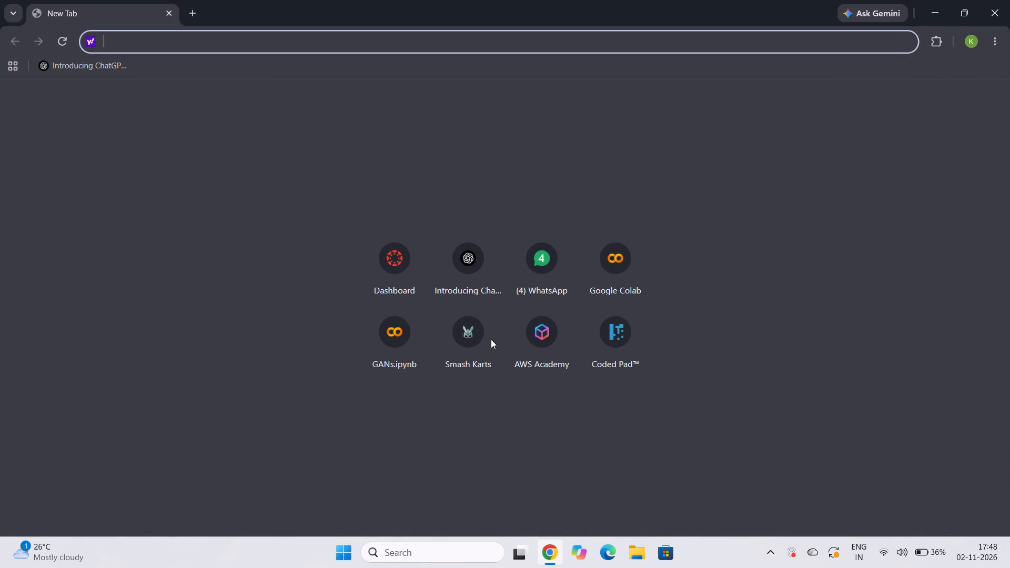
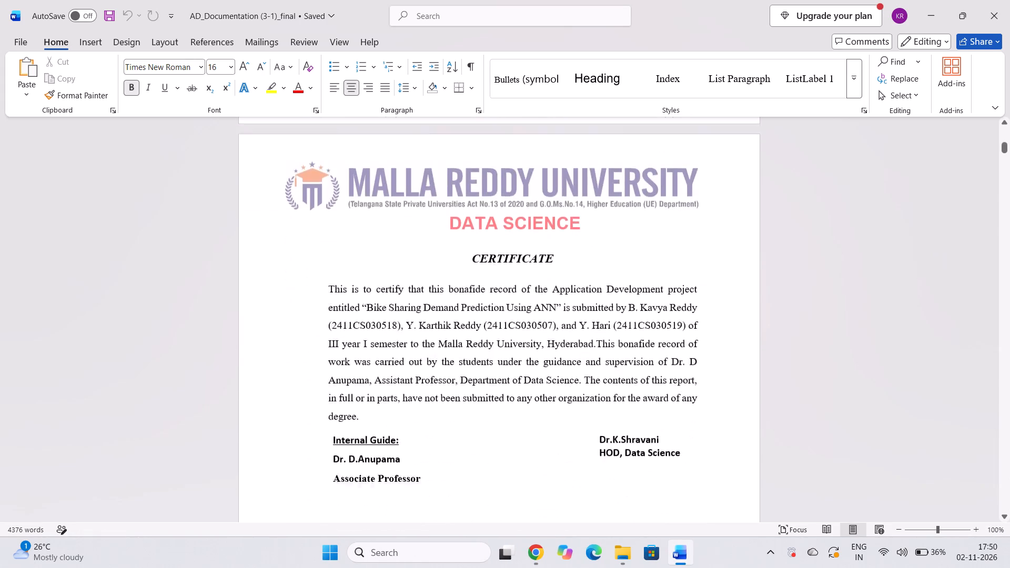
Copy the full body text of the ABSTRACT on page 3, leaving out its heading.
scroll(271, 370, "down", 5)
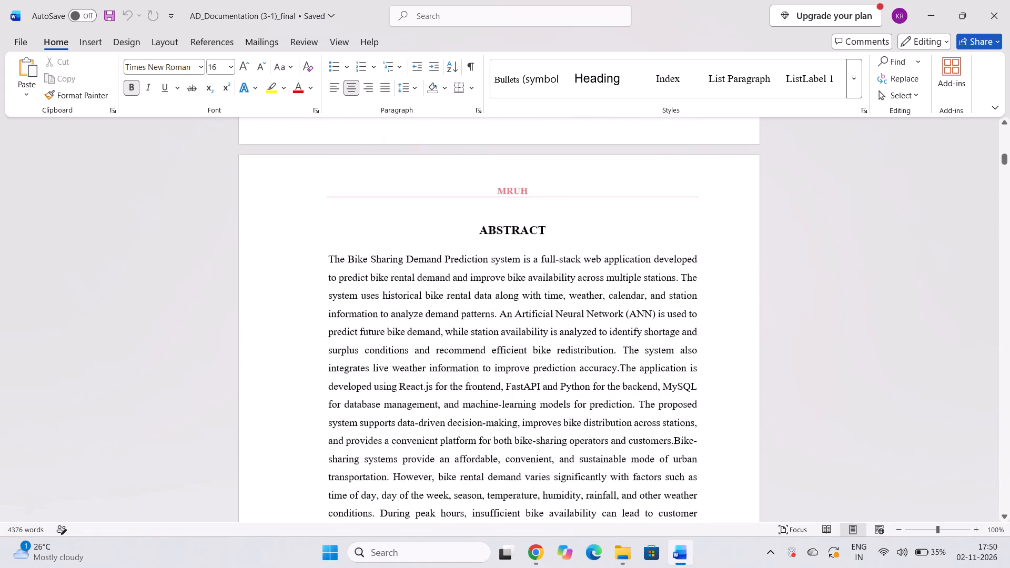
scroll(271, 370, "down", 2)
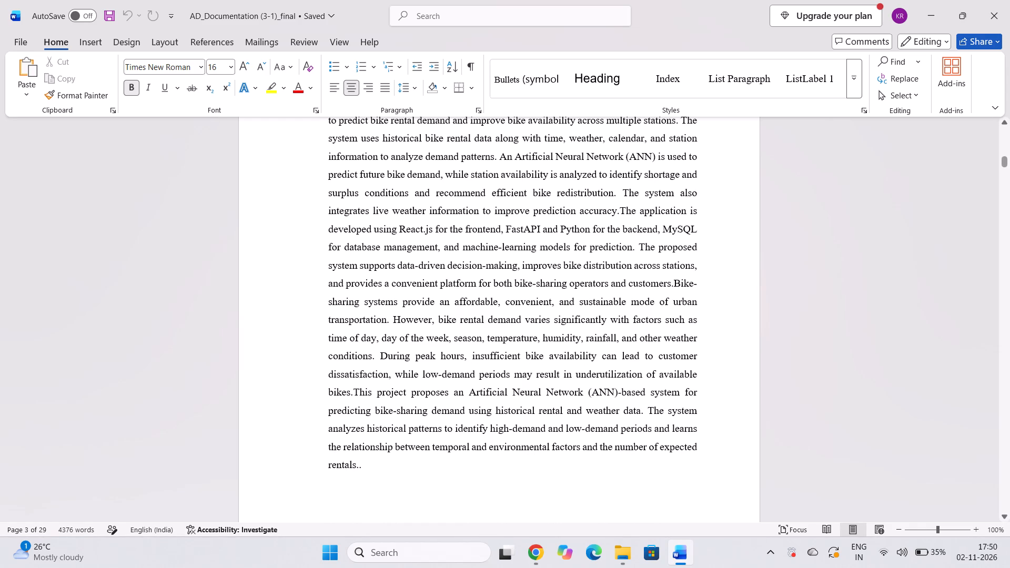
left_click_drag(361, 468, 315, 126)
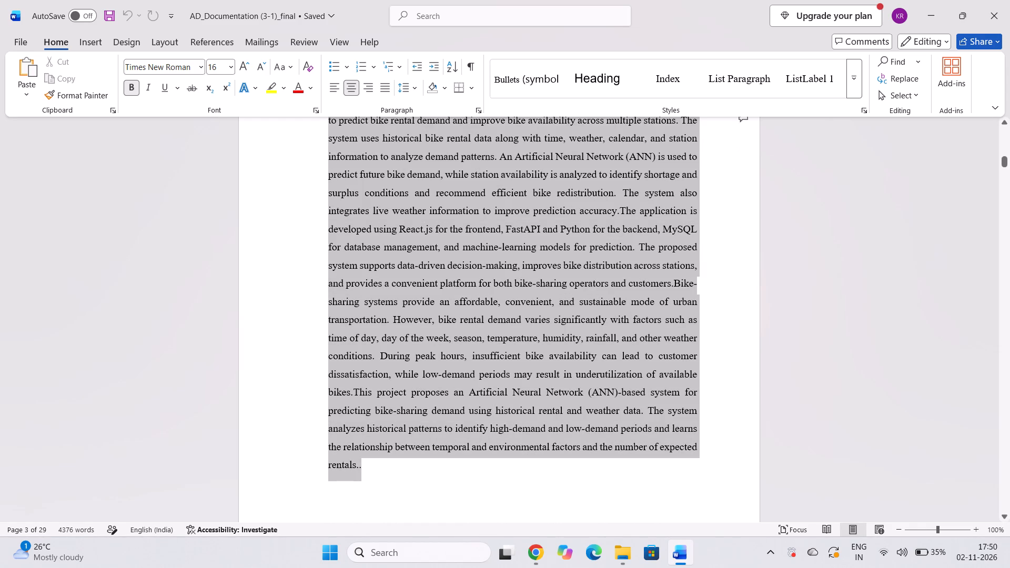
left_click_drag(315, 126, 328, 460)
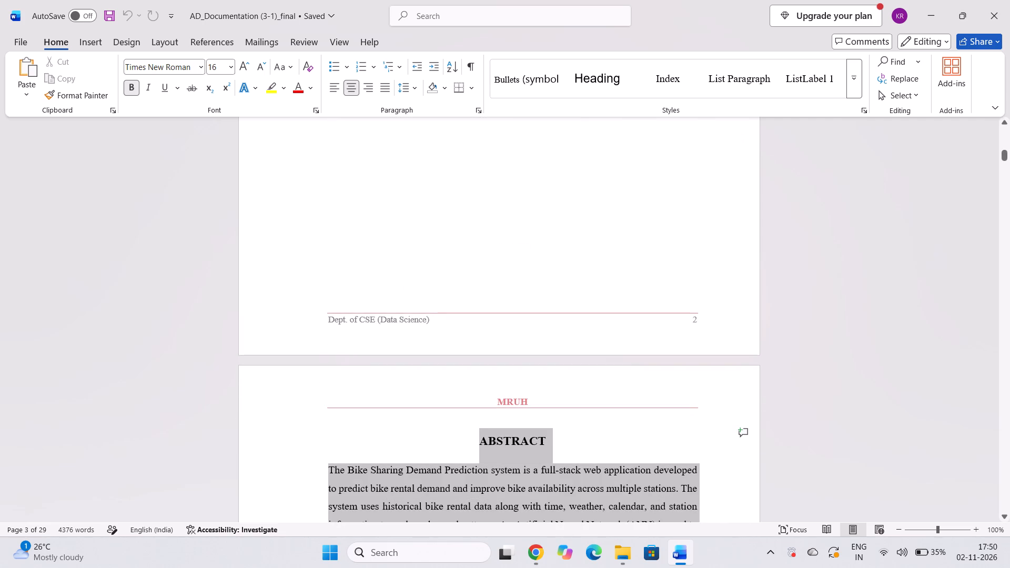
left_click_drag(328, 460, 325, 473)
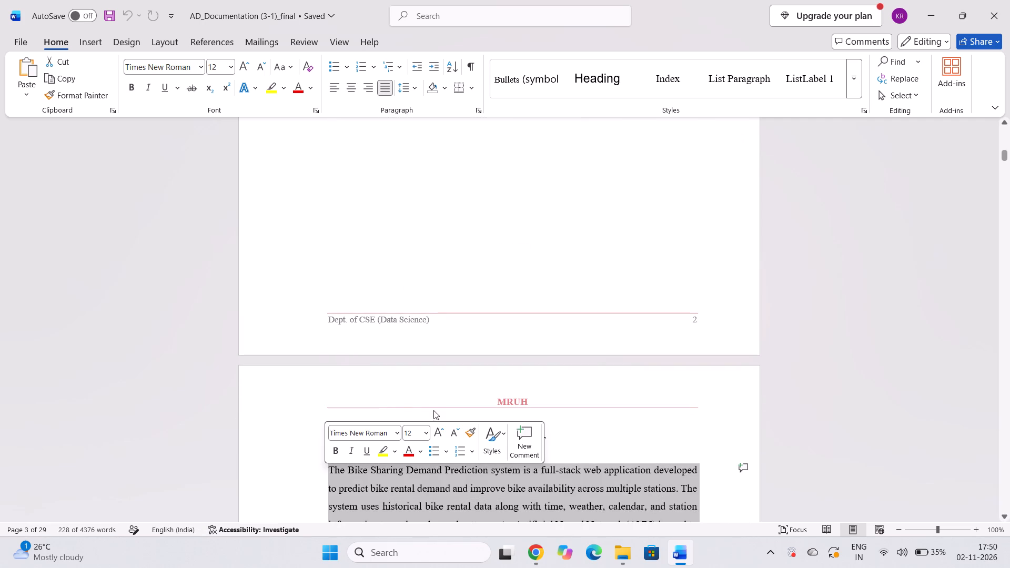
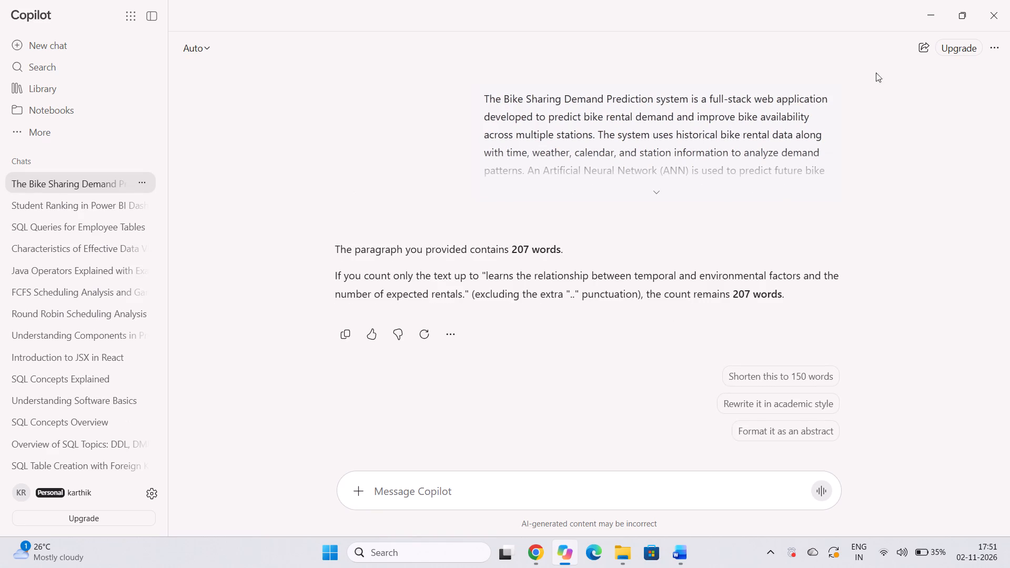
Close Copilot and return to the end of the ABSTRACT text on page 3 of the Word report.
left_click(988, 20)
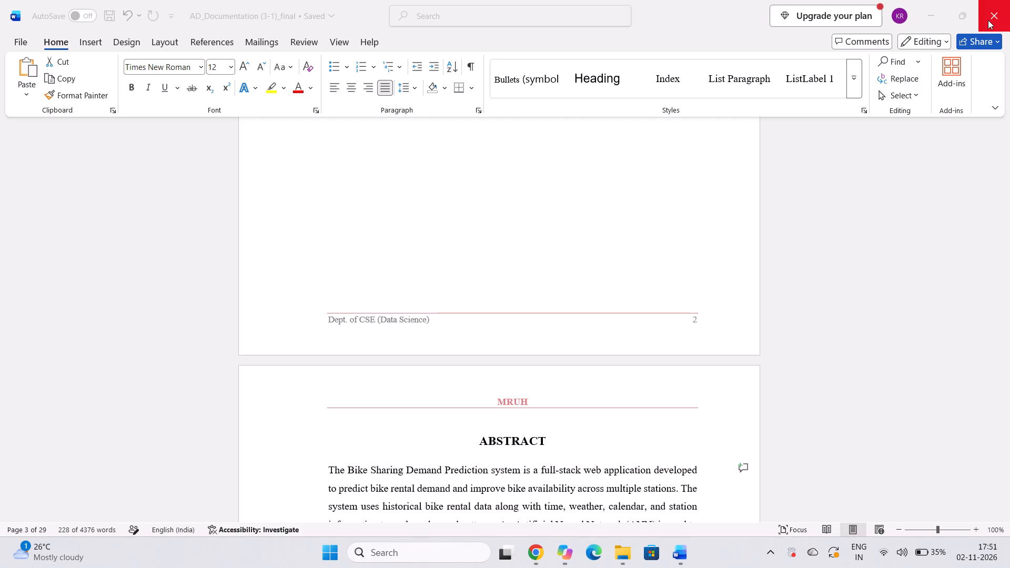
scroll(490, 279, "down", 4)
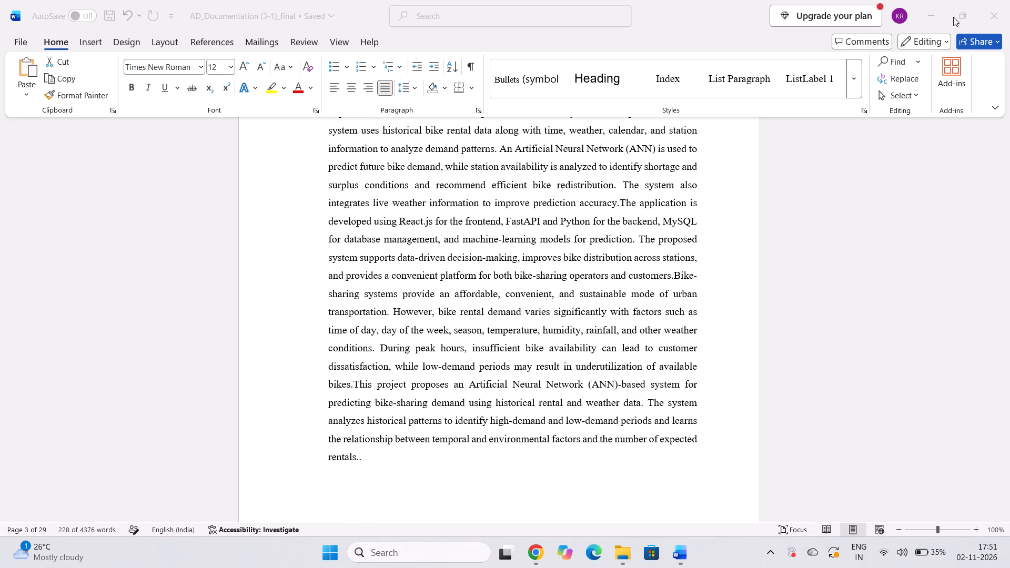
Minimize the AD_Documentation (3-1)_final report window to return to the File Explorer Home window.
left_click(930, 19)
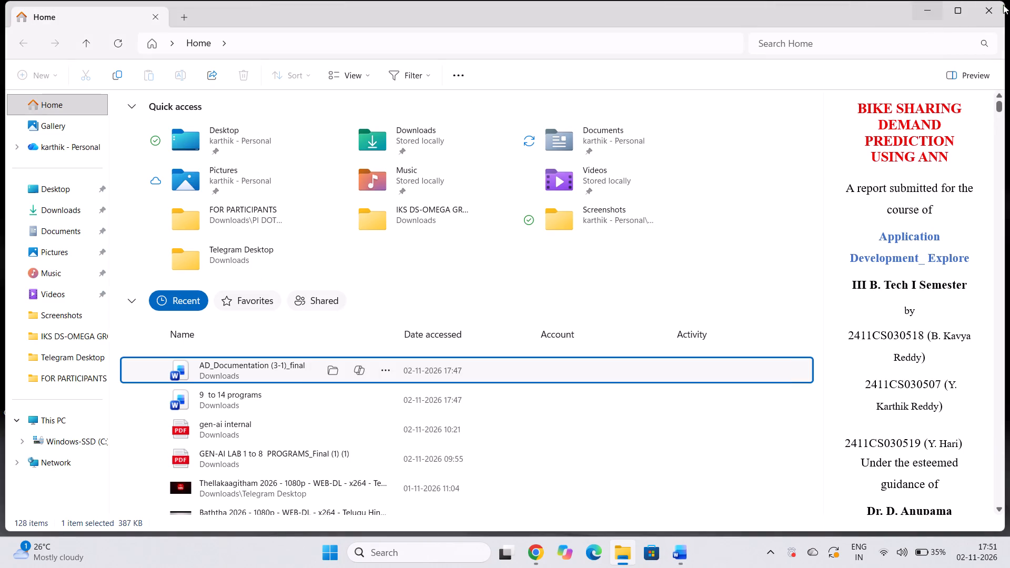
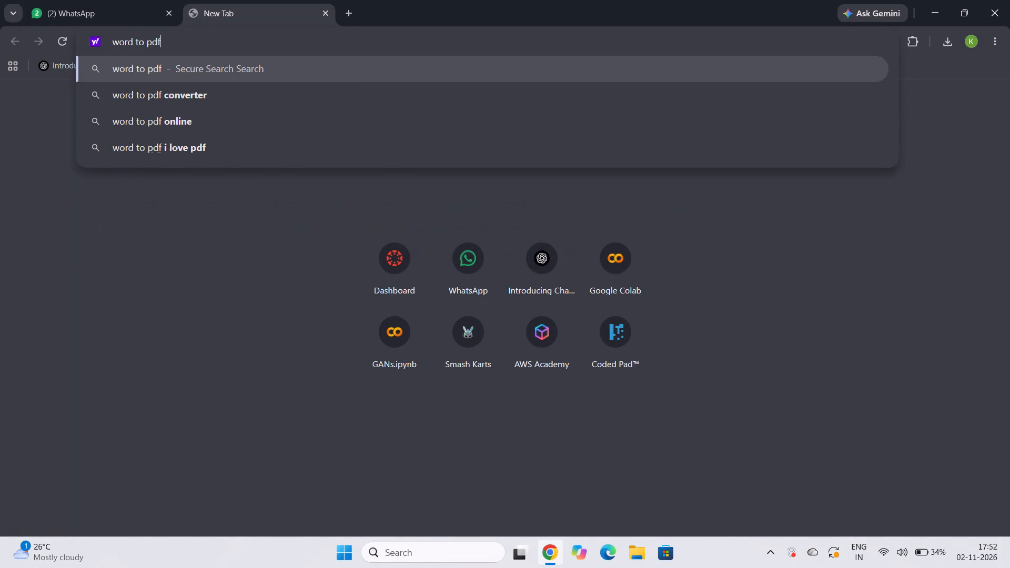
Search the web for "word to pdf".
key("Return")
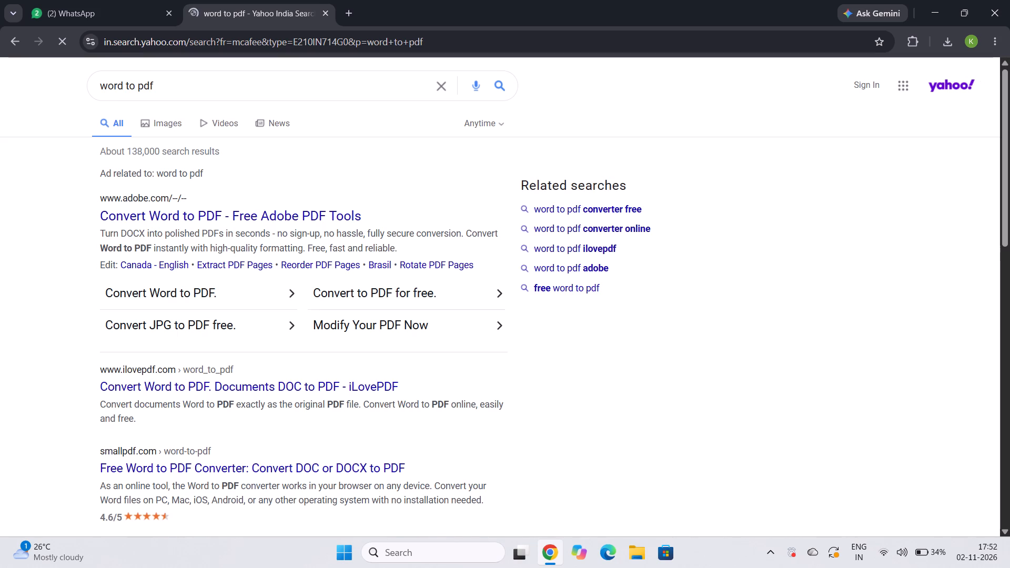
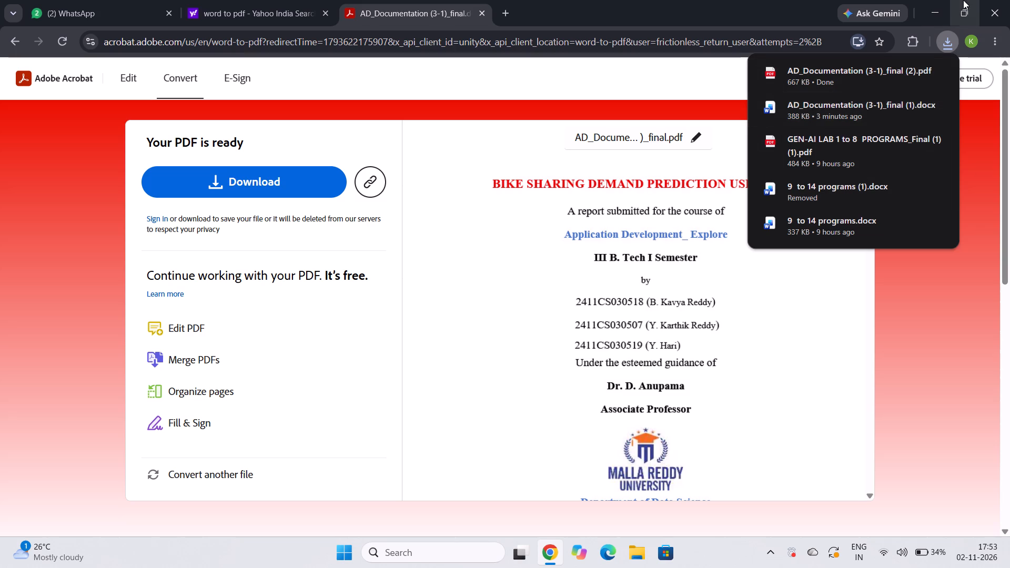
Minimize the browser and open the PDF AD_Documentation (3-1)_final (2) from the Downloads folder in a maximized window.
left_click(940, 14)
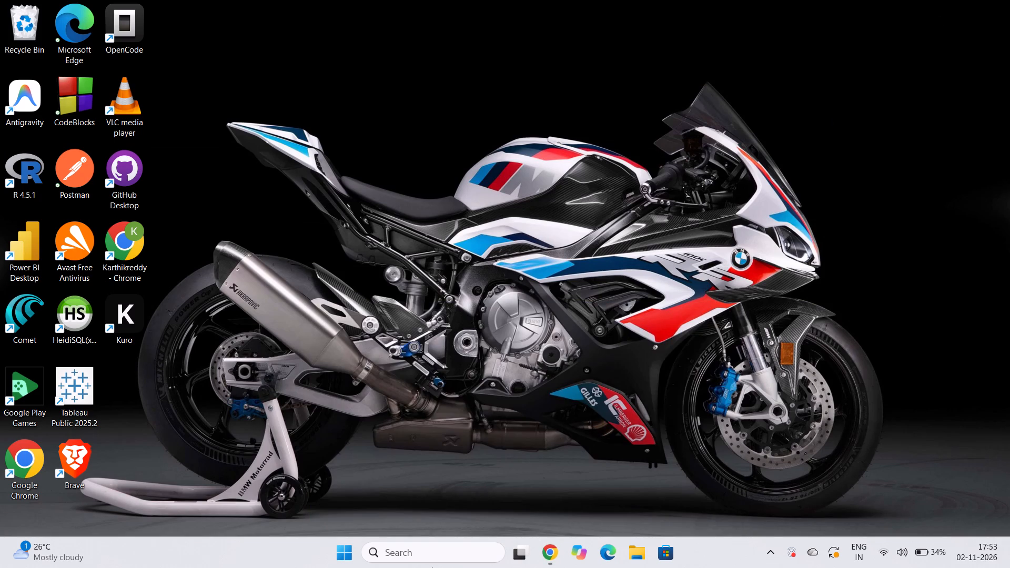
double_click(633, 561)
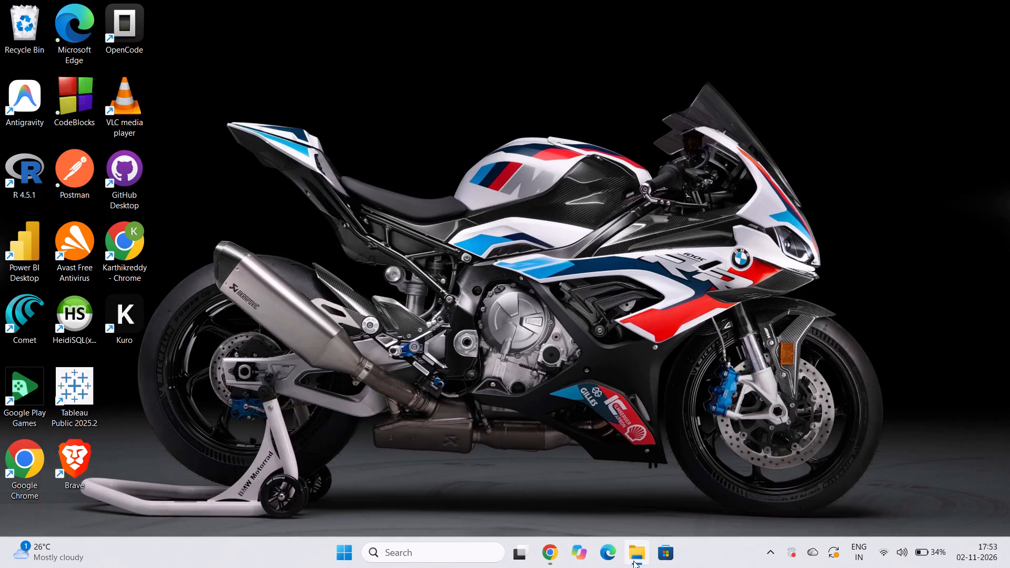
left_click(633, 561)
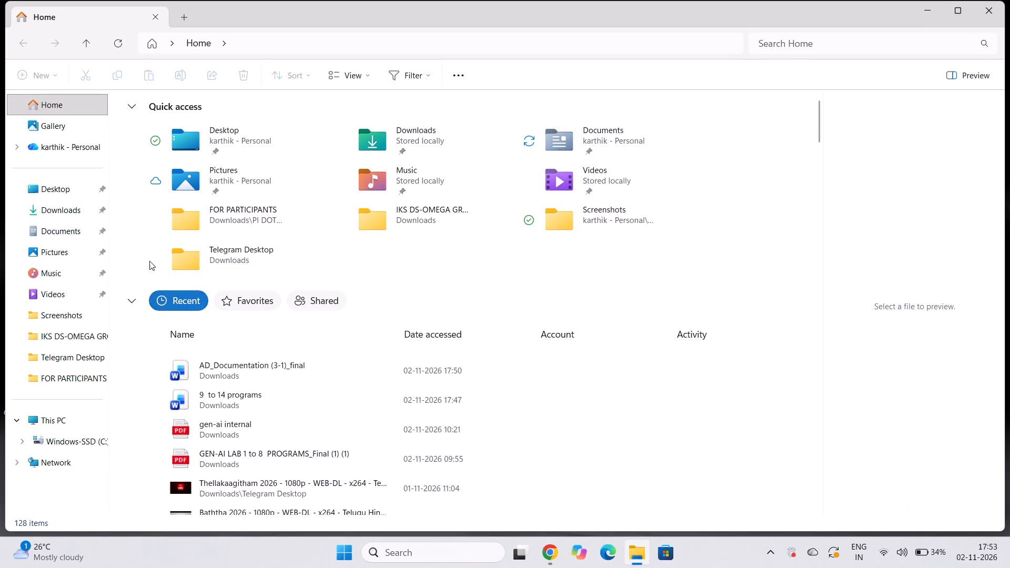
left_click(75, 217)
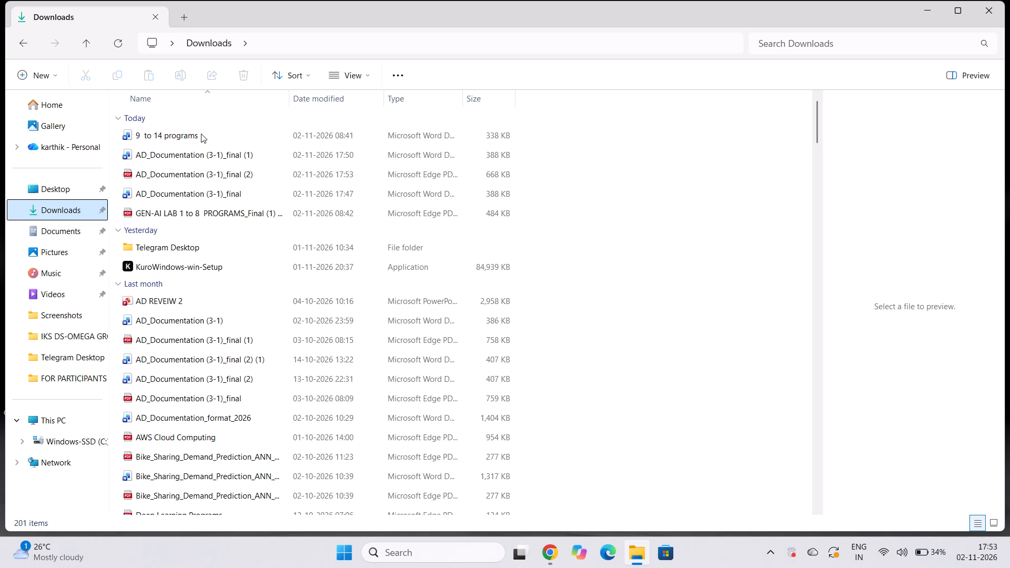
double_click(203, 175)
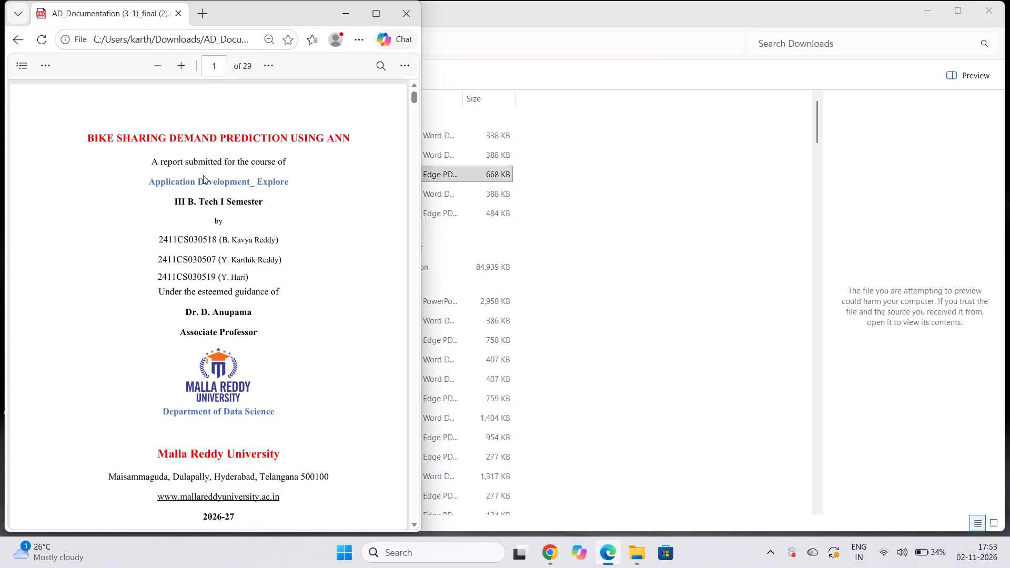
left_click(375, 21)
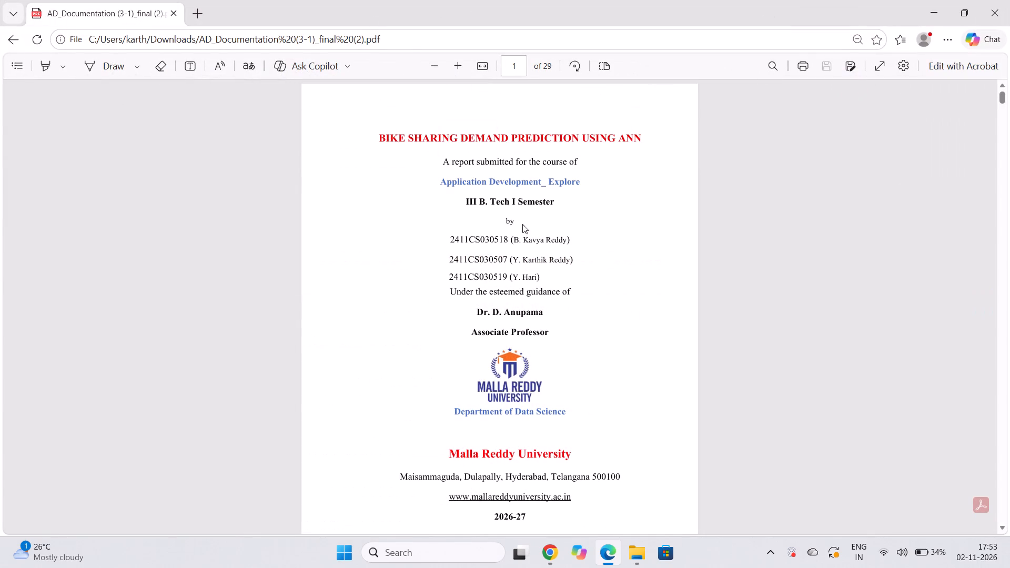
Review the converted report PDF from the title page through the abstract, contents and chapters to its end, and close it.
scroll(480, 278, "down", 1)
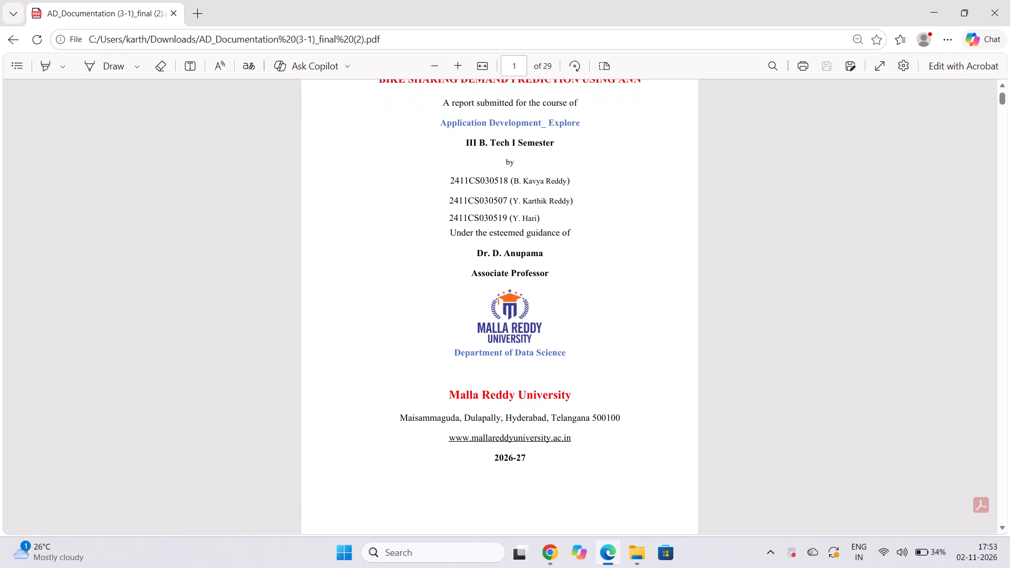
scroll(480, 278, "down", 7)
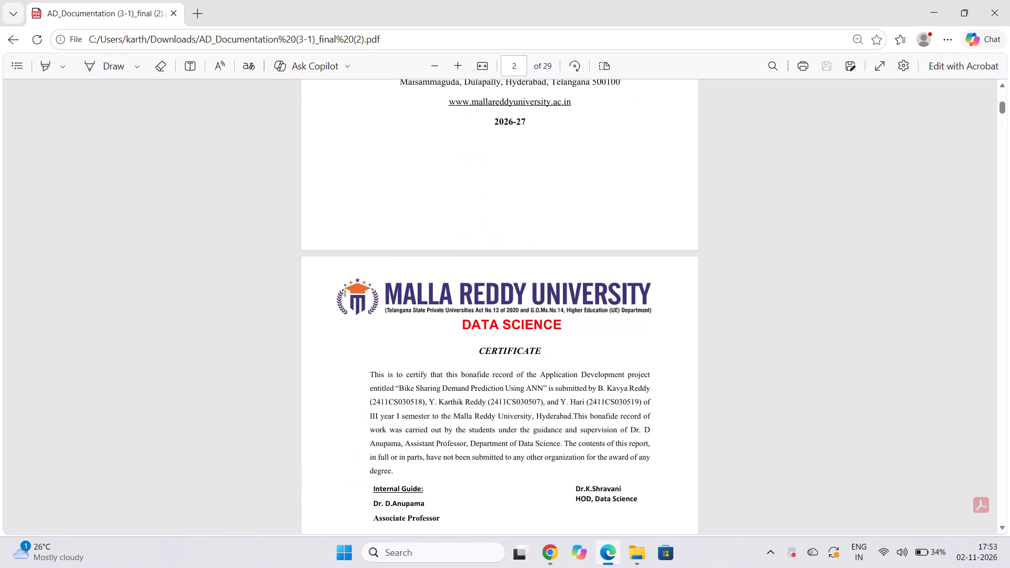
scroll(480, 278, "down", 2)
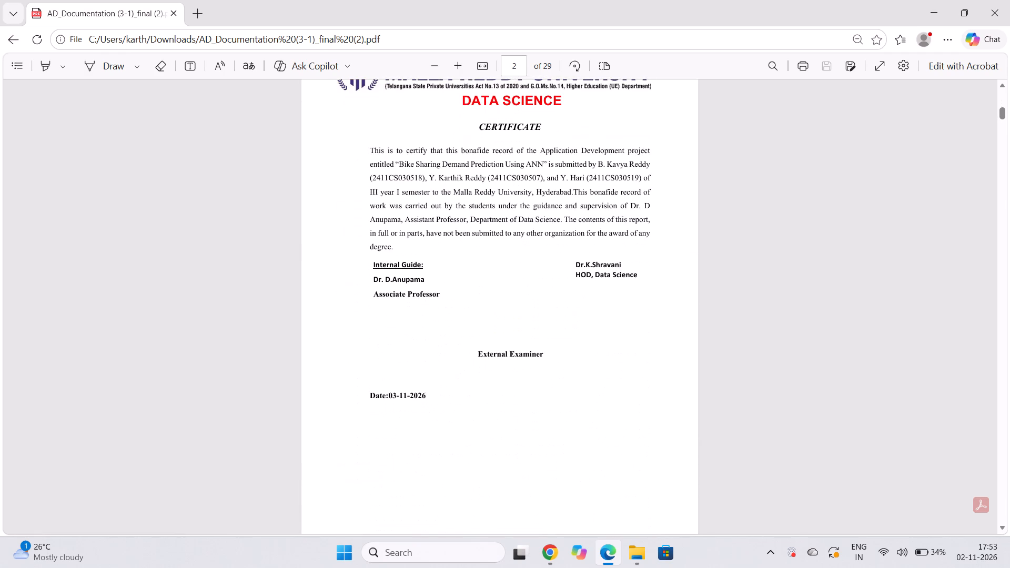
scroll(480, 278, "down", 9)
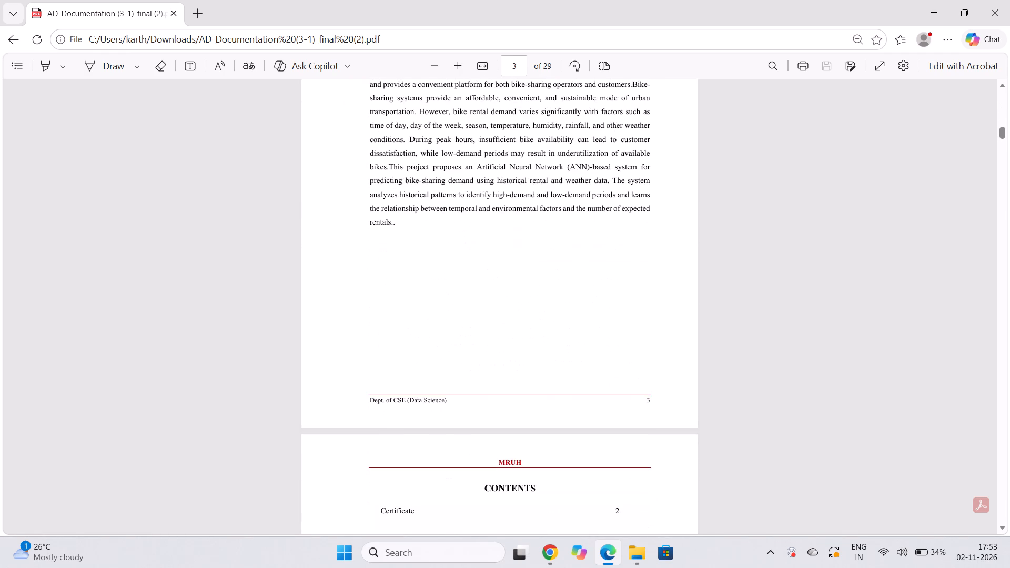
scroll(480, 278, "down", 3)
scroll(480, 278, "up", 6)
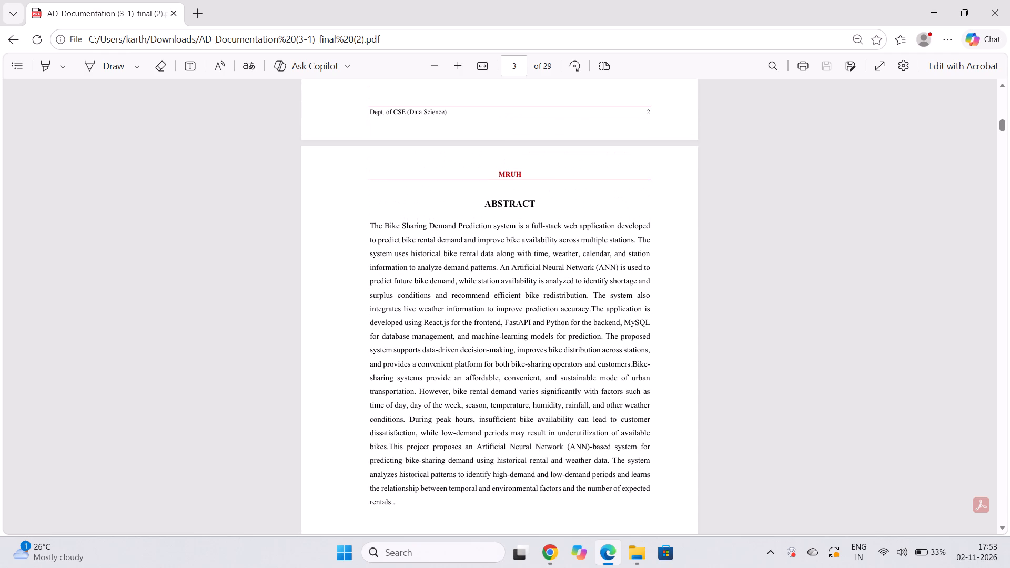
scroll(480, 278, "down", 15)
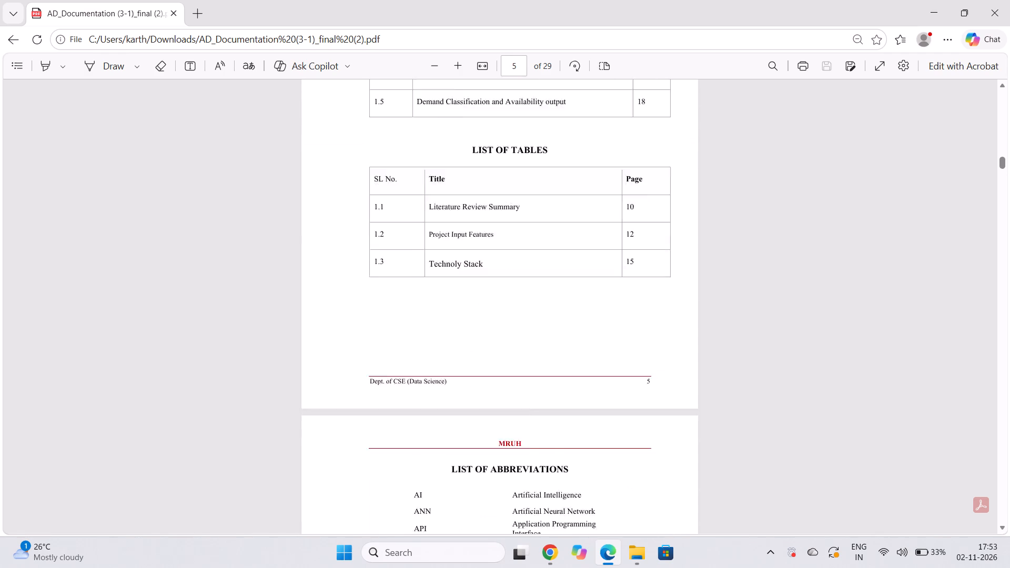
scroll(480, 278, "down", 14)
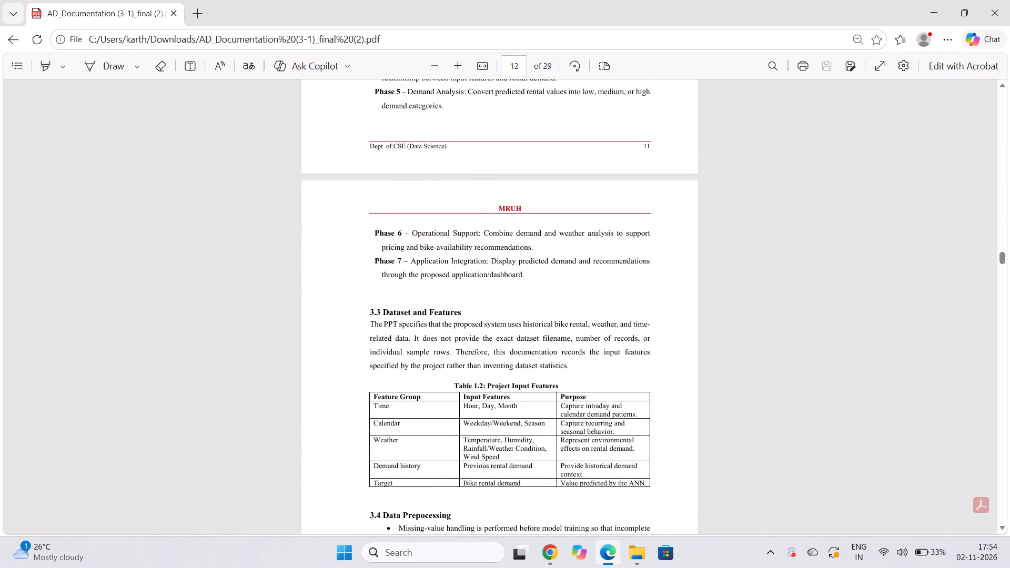
scroll(480, 278, "down", 12)
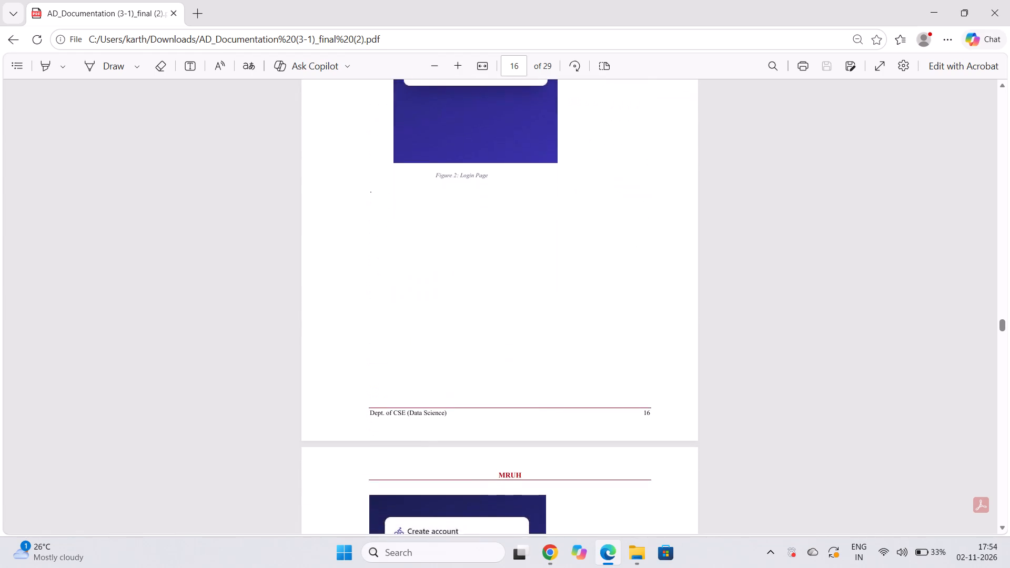
scroll(480, 278, "down", 9)
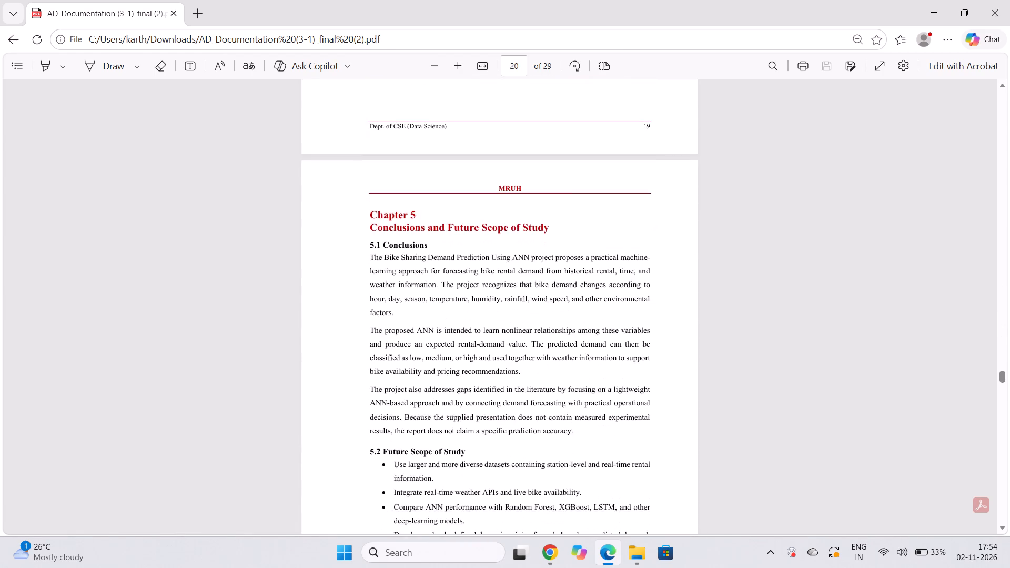
scroll(480, 278, "down", 12)
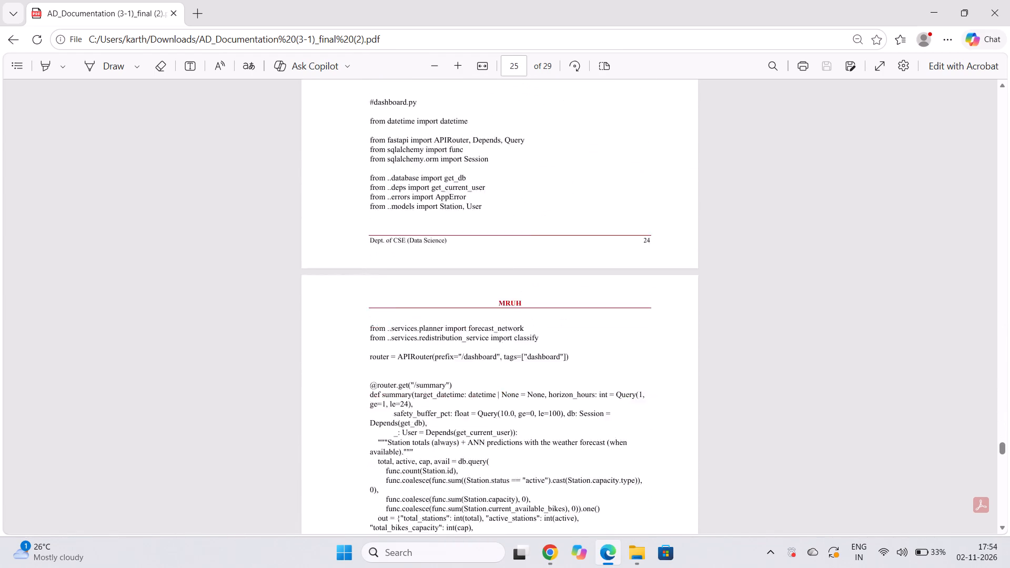
scroll(480, 278, "down", 17)
scroll(480, 278, "down", 4)
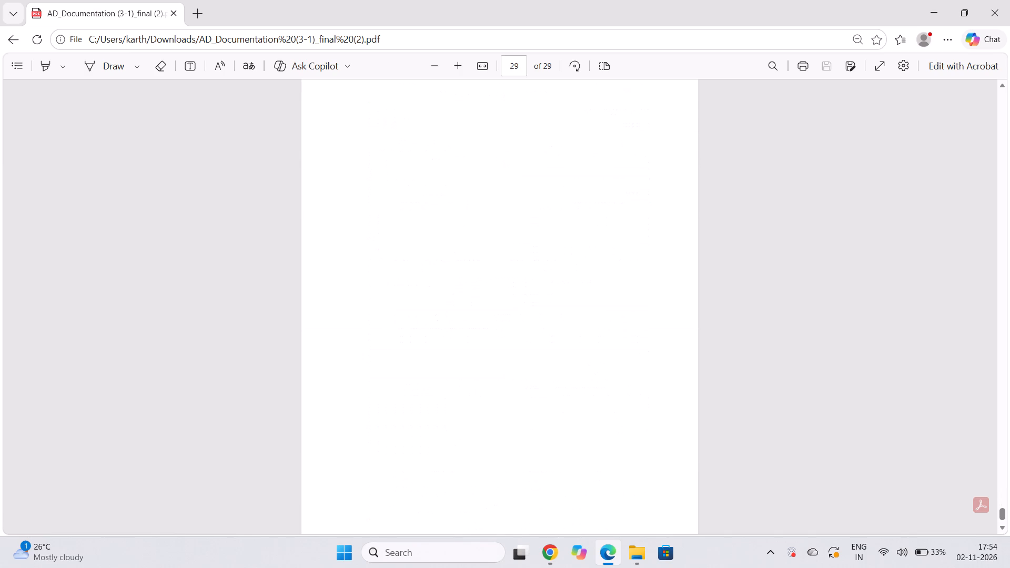
scroll(480, 278, "up", 6)
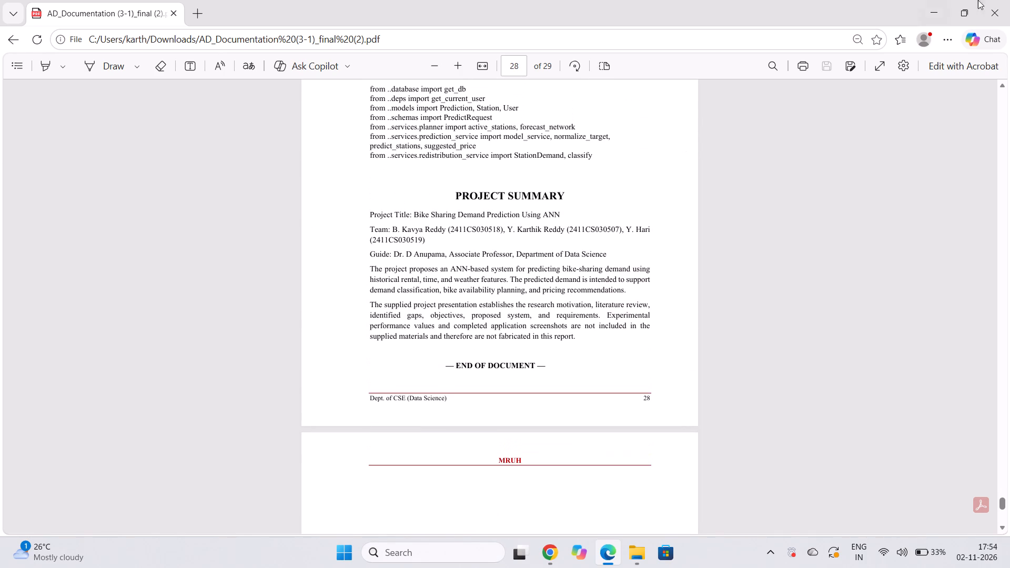
left_click(997, 4)
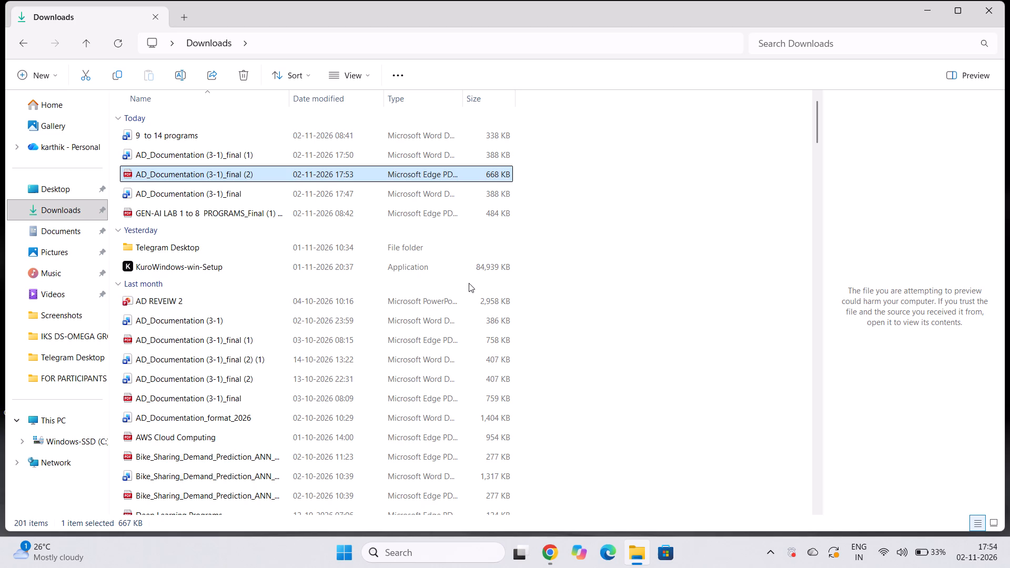
Find the Word document Research Paper-1 in the Downloads folder and open it.
scroll(469, 283, "down", 5)
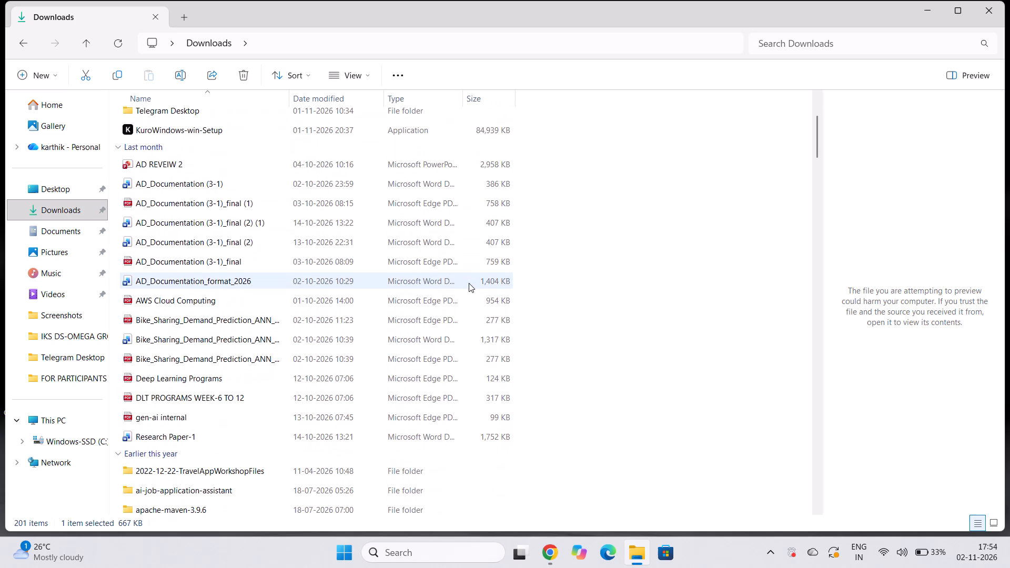
scroll(469, 283, "down", 1)
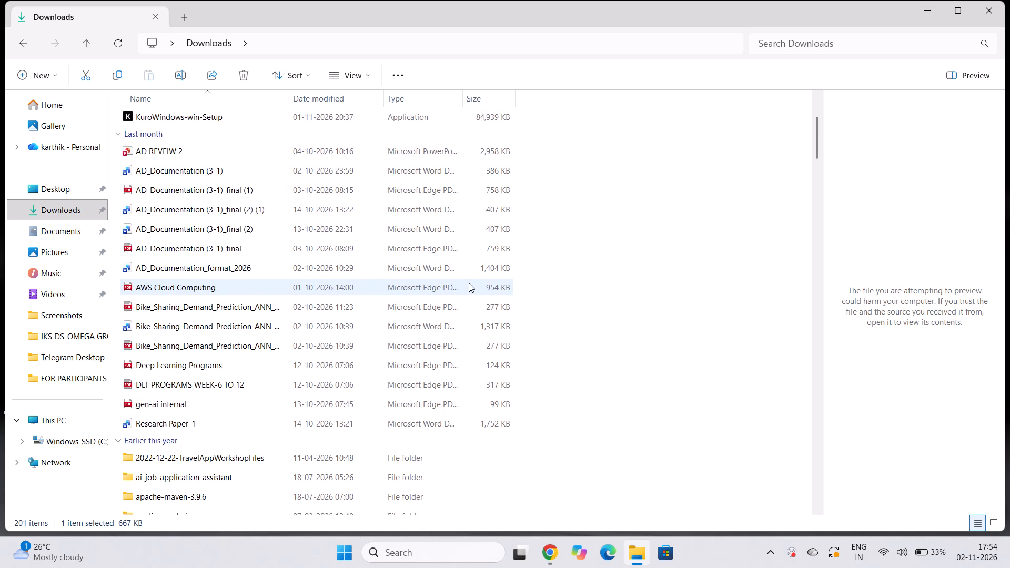
scroll(469, 283, "down", 2)
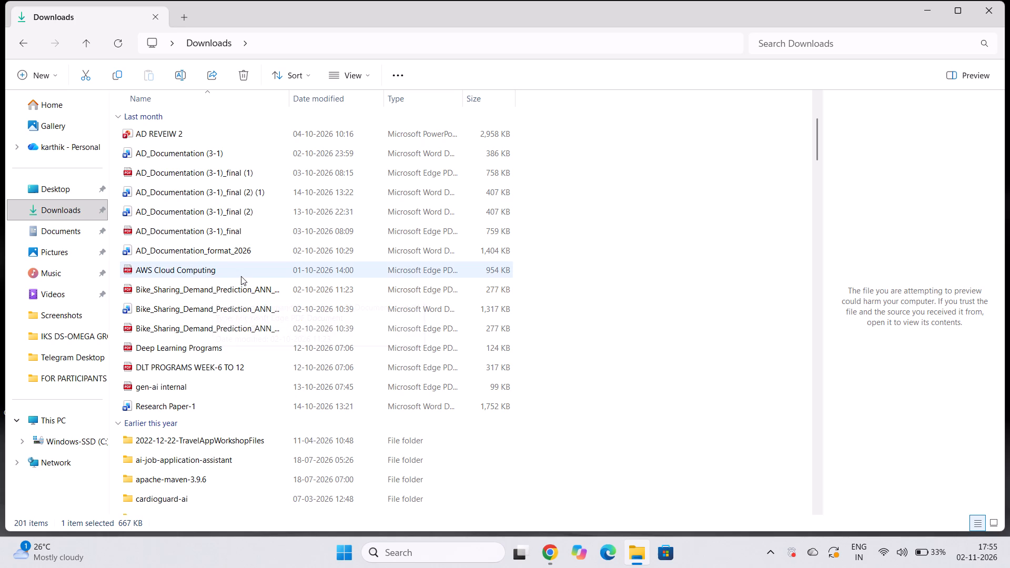
double_click(198, 404)
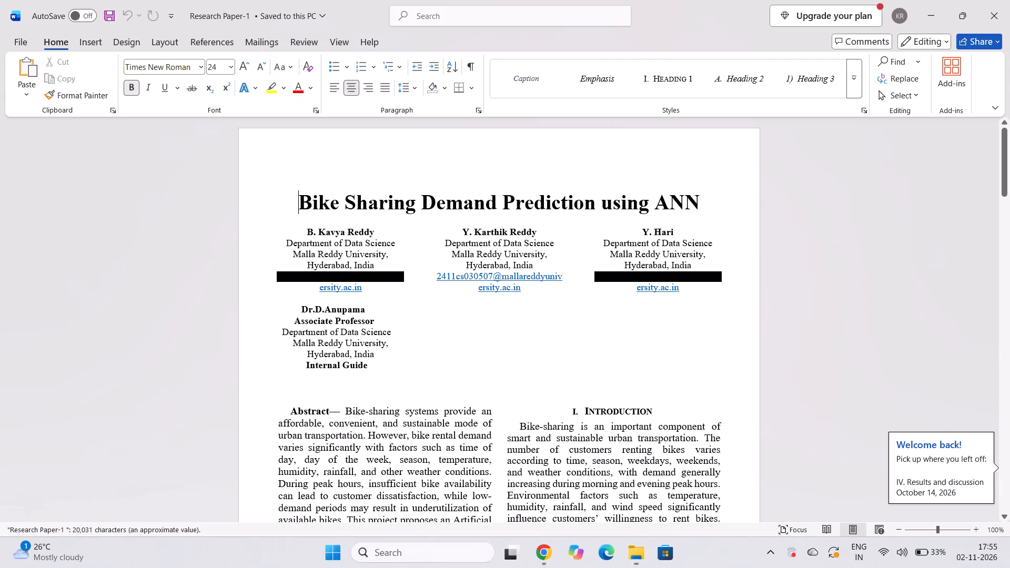
Look through Research Paper-1 from the abstract through its tables, equations, figures and conclusion to the reference list.
scroll(516, 353, "down", 11)
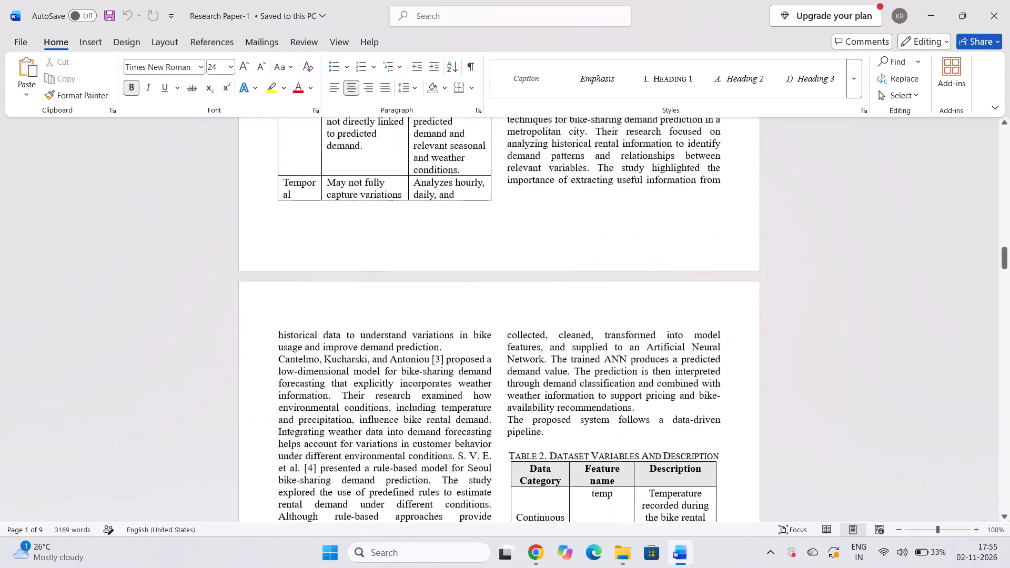
scroll(516, 353, "up", 5)
scroll(516, 353, "down", 1)
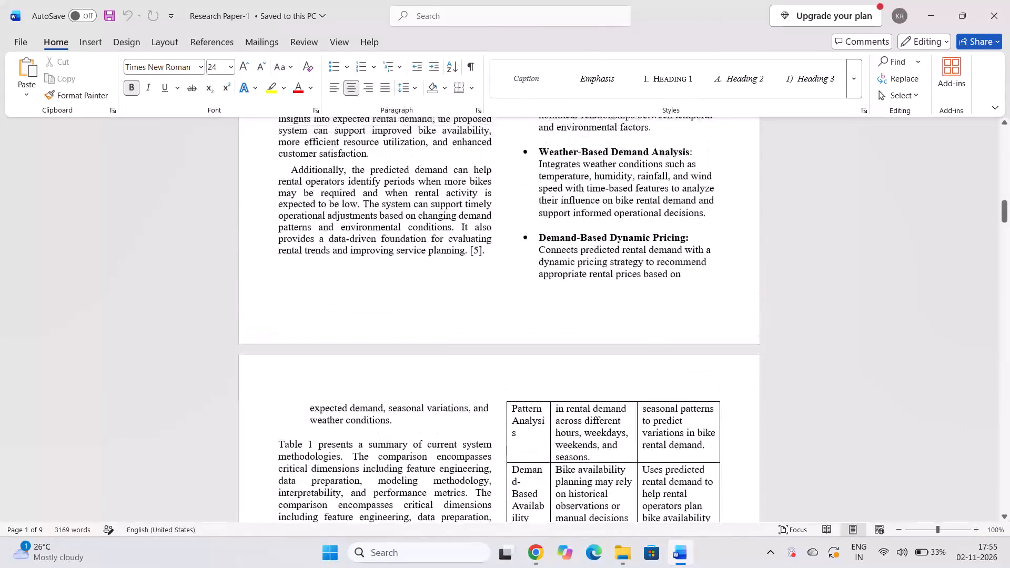
scroll(516, 353, "down", 1)
scroll(516, 353, "up", 3)
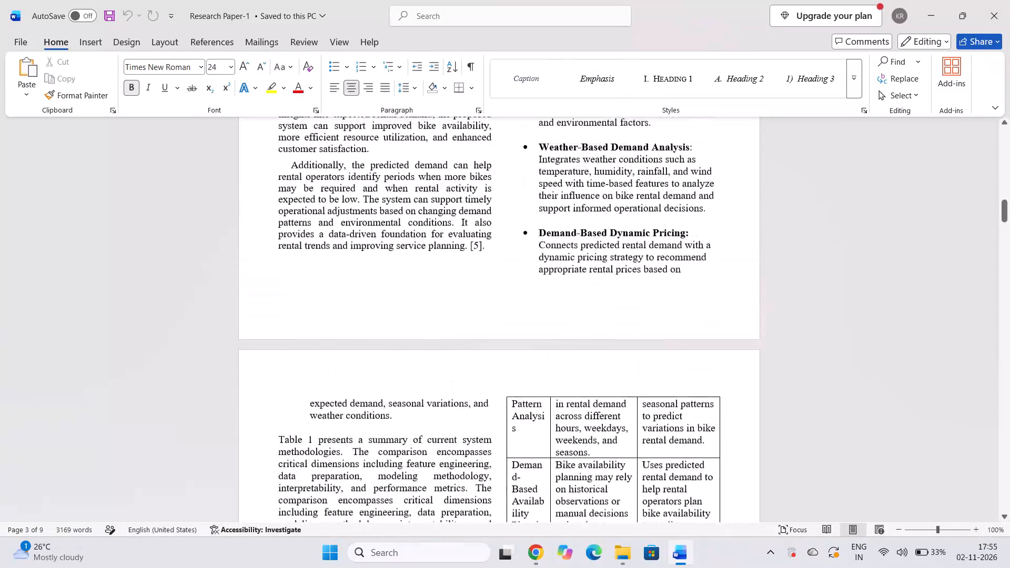
scroll(516, 353, "up", 5)
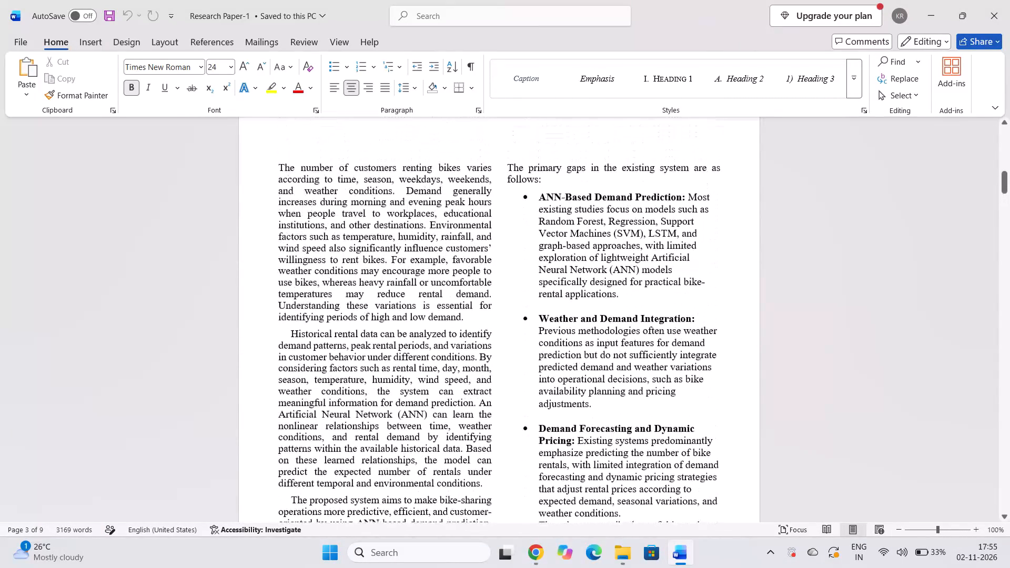
scroll(516, 353, "down", 5)
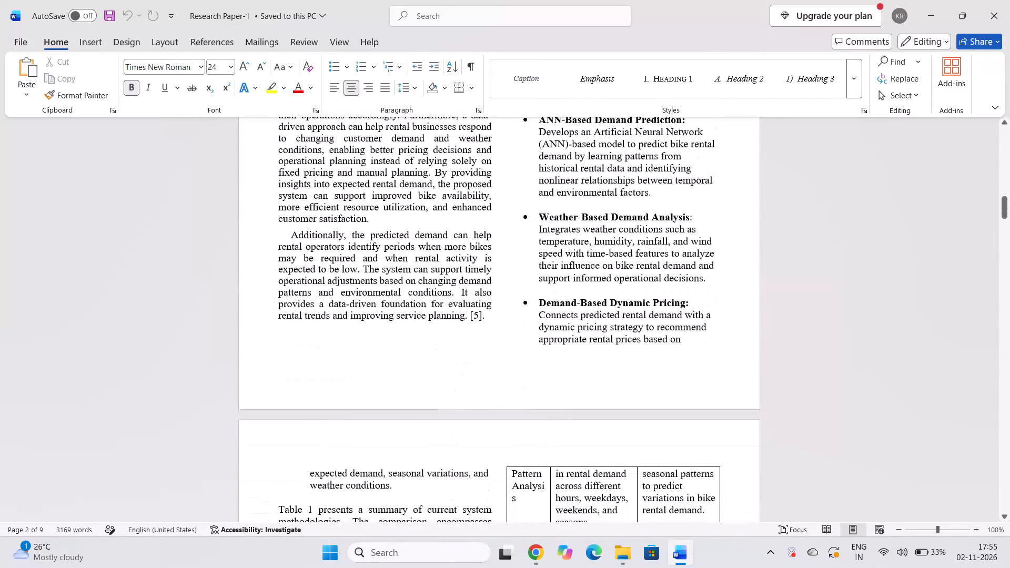
scroll(507, 351, "down", 7)
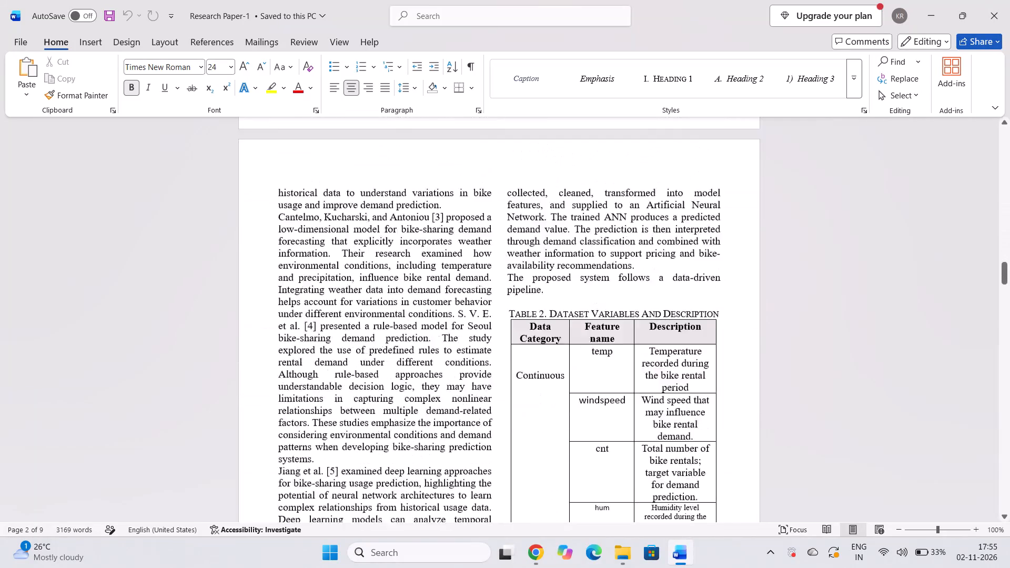
scroll(507, 351, "down", 5)
scroll(507, 351, "up", 3)
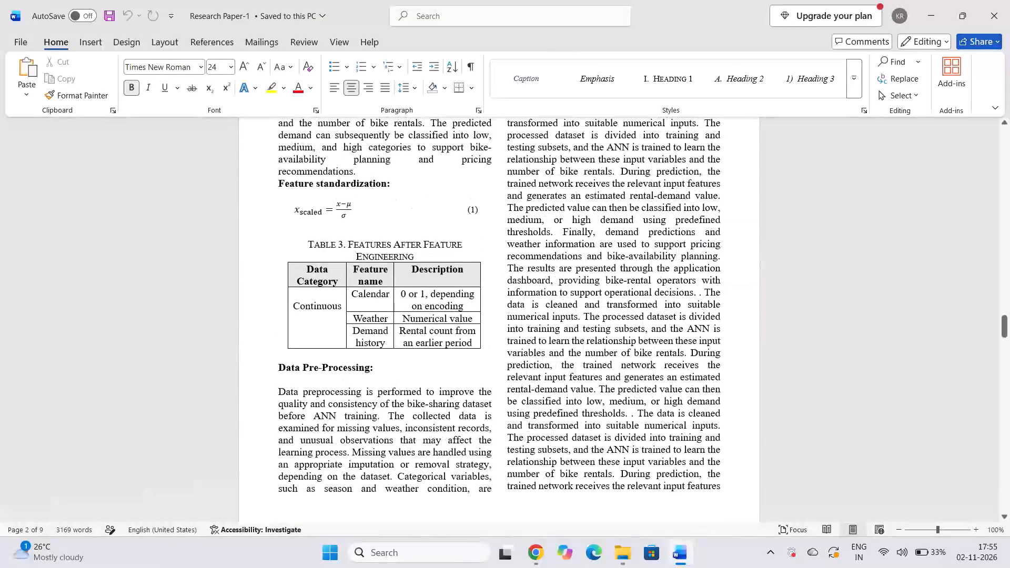
scroll(507, 351, "up", 3)
scroll(507, 351, "down", 3)
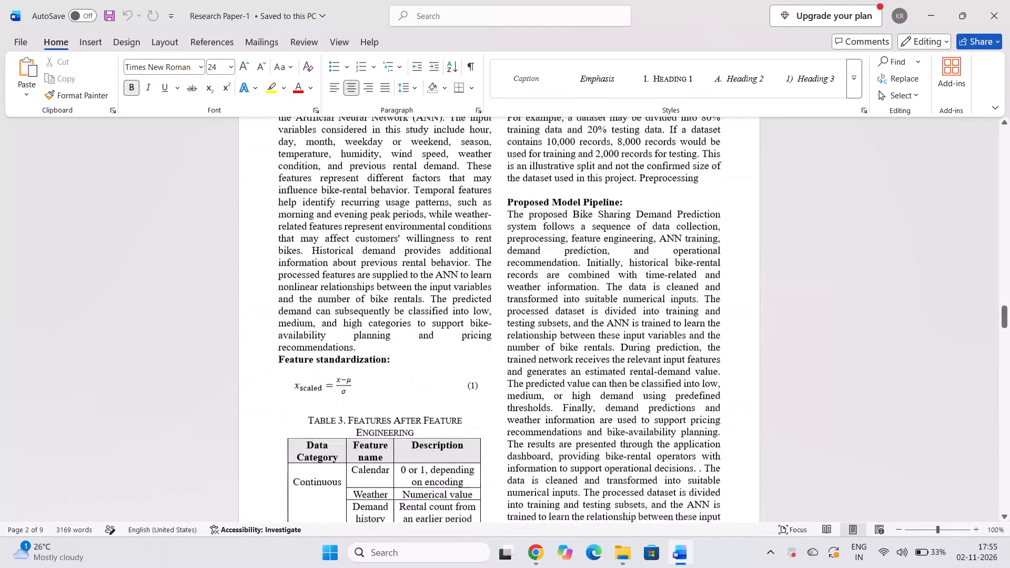
scroll(507, 351, "down", 4)
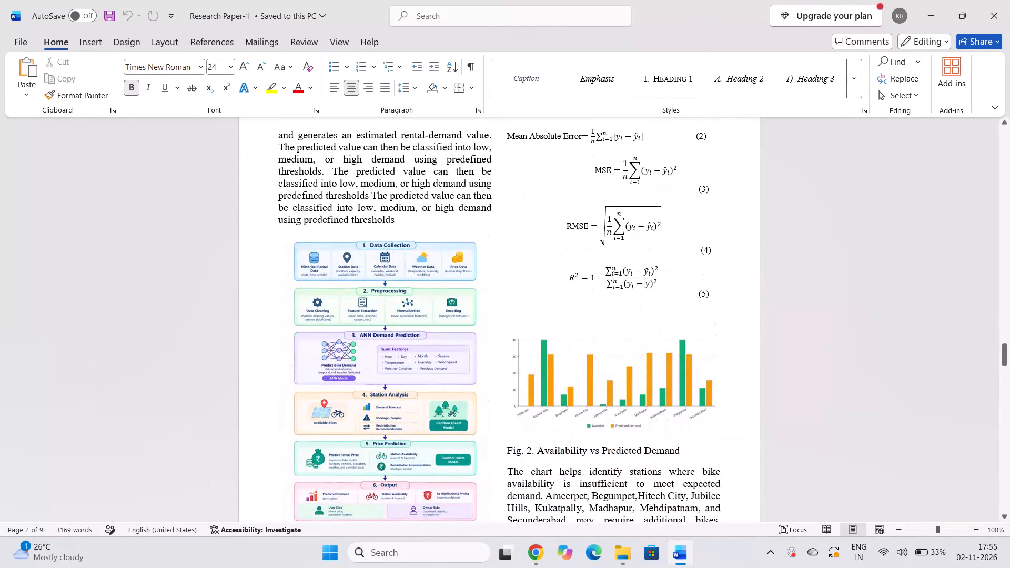
scroll(499, 338, "up", 2)
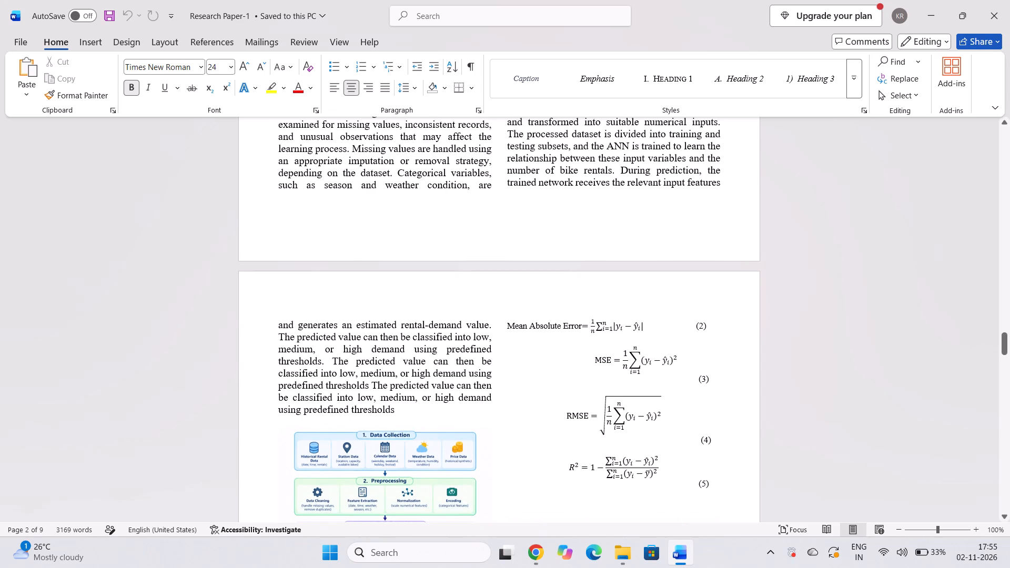
scroll(499, 338, "down", 8)
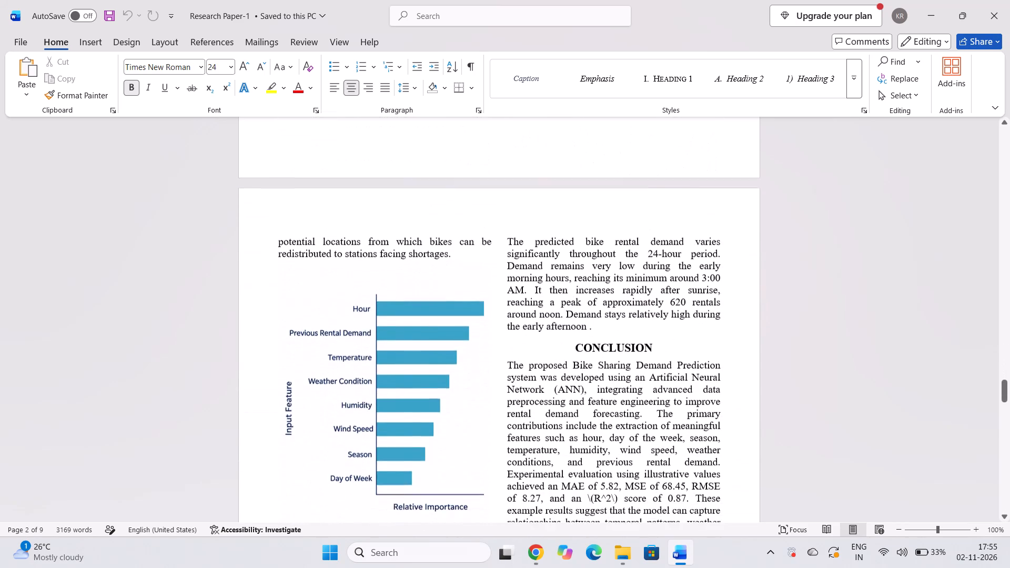
scroll(499, 338, "down", 9)
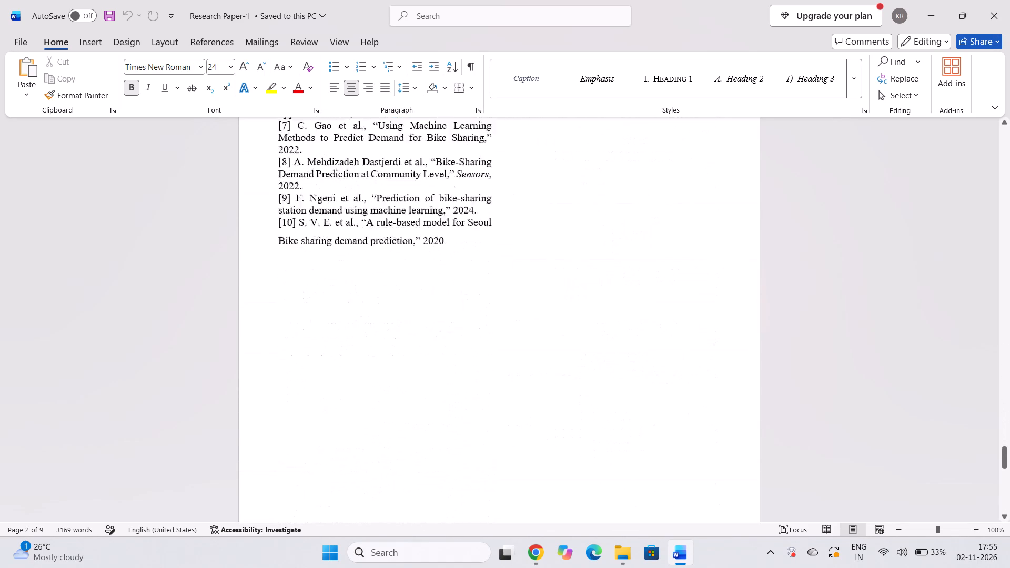
Look past the reference list to the end of Research Paper-1, review it back up to the title page, and close the document.
scroll(499, 338, "down", 10)
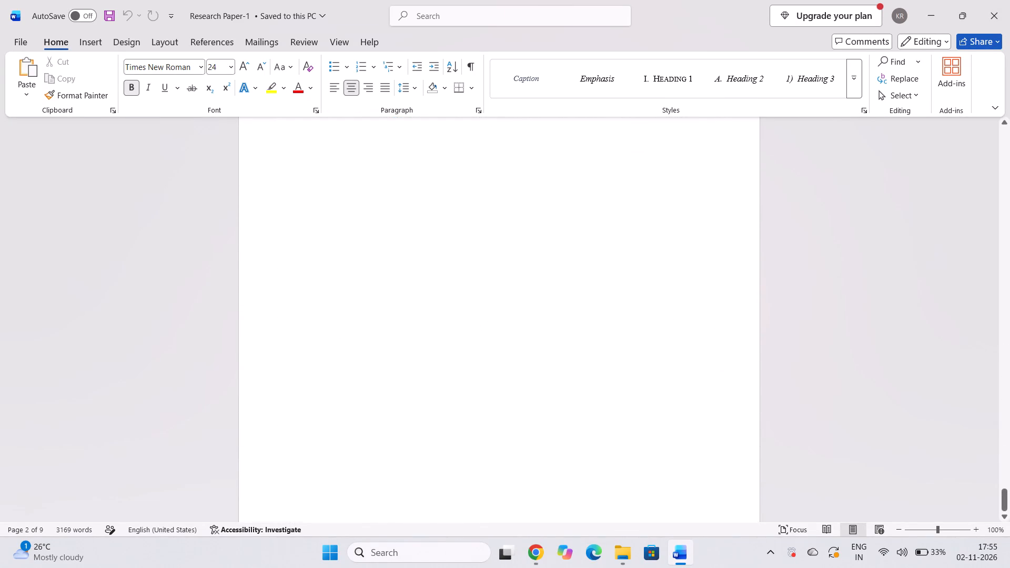
scroll(499, 338, "up", 7)
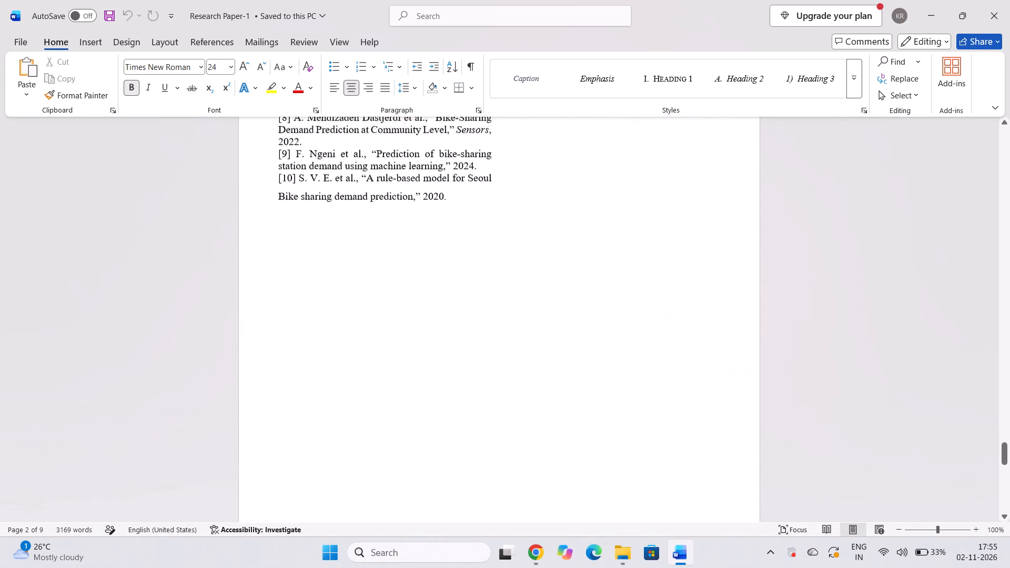
scroll(499, 338, "up", 5)
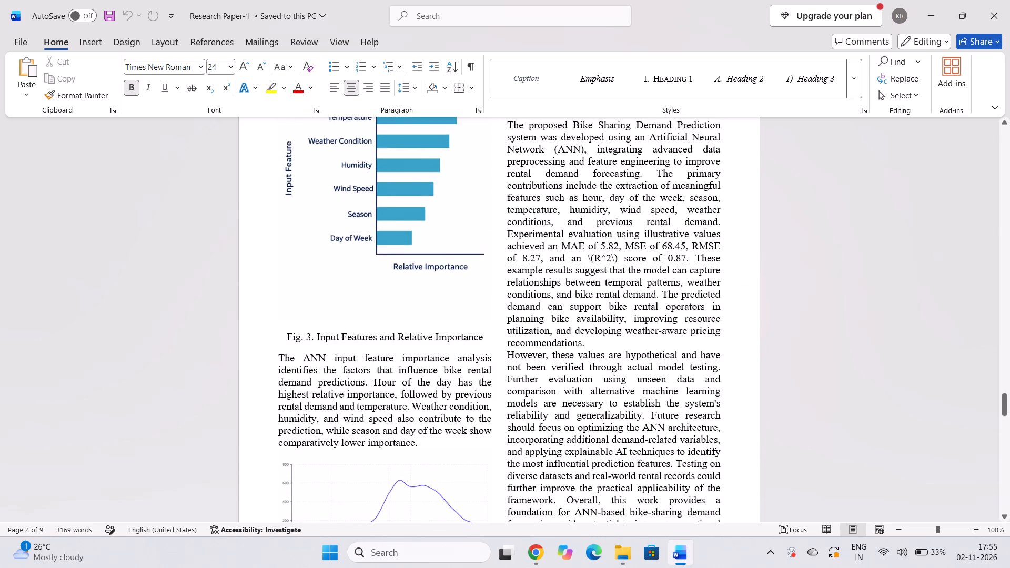
scroll(499, 338, "up", 6)
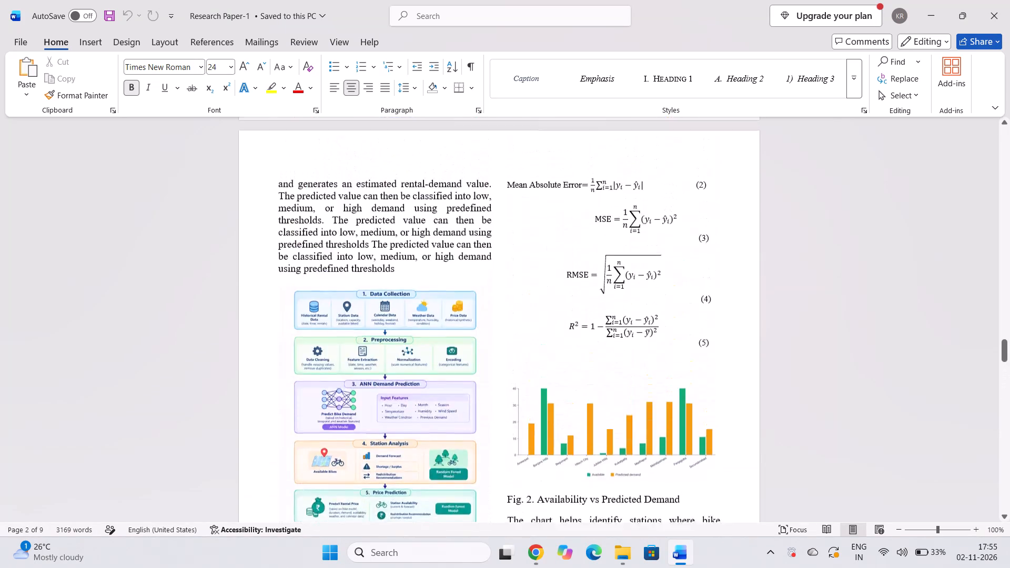
scroll(499, 338, "up", 7)
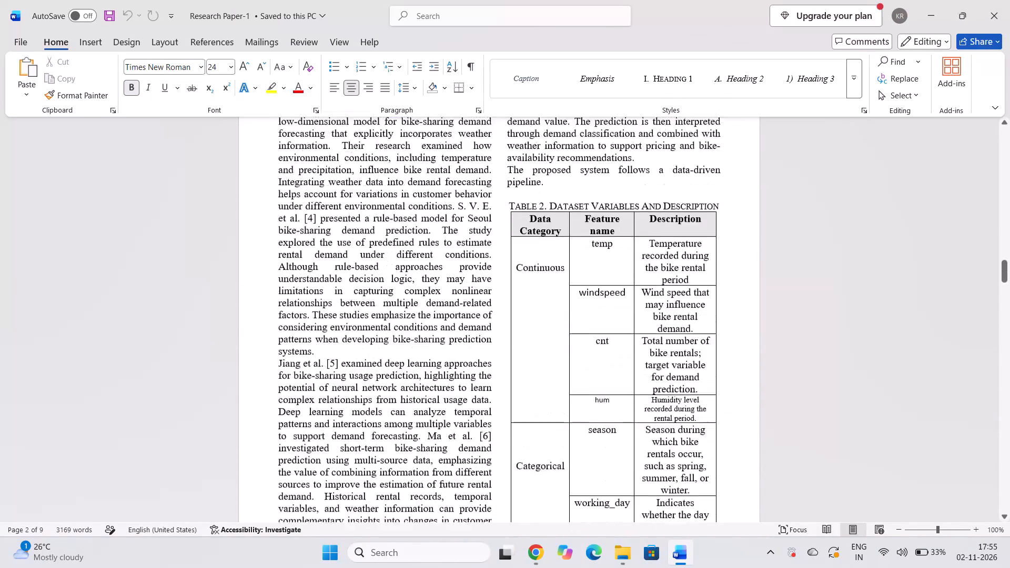
scroll(499, 338, "up", 11)
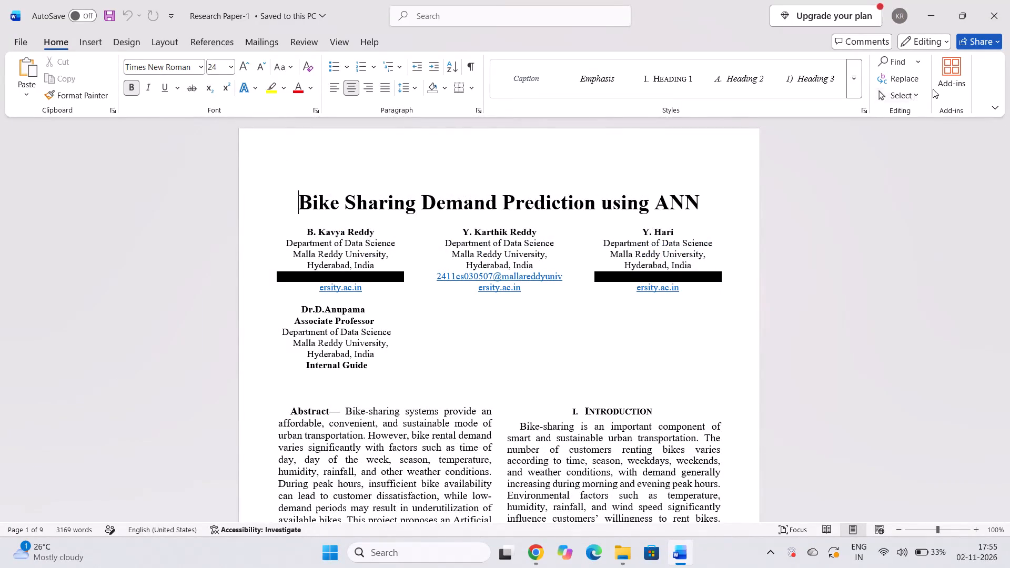
left_click(988, 22)
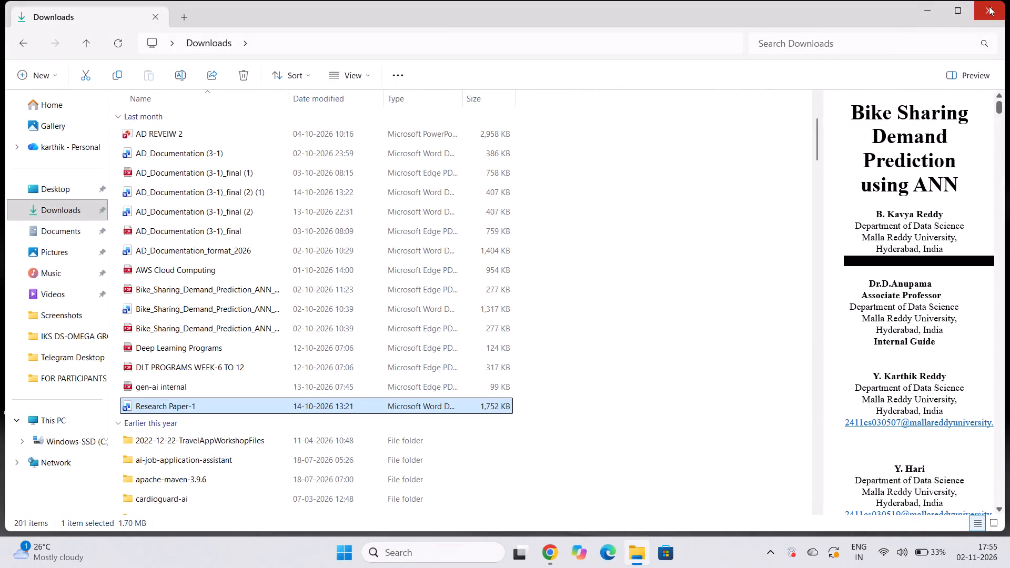
Close the Downloads folder window and switch to Chrome with the Adobe Acrobat Word-to-PDF conversion page.
left_click(989, 6)
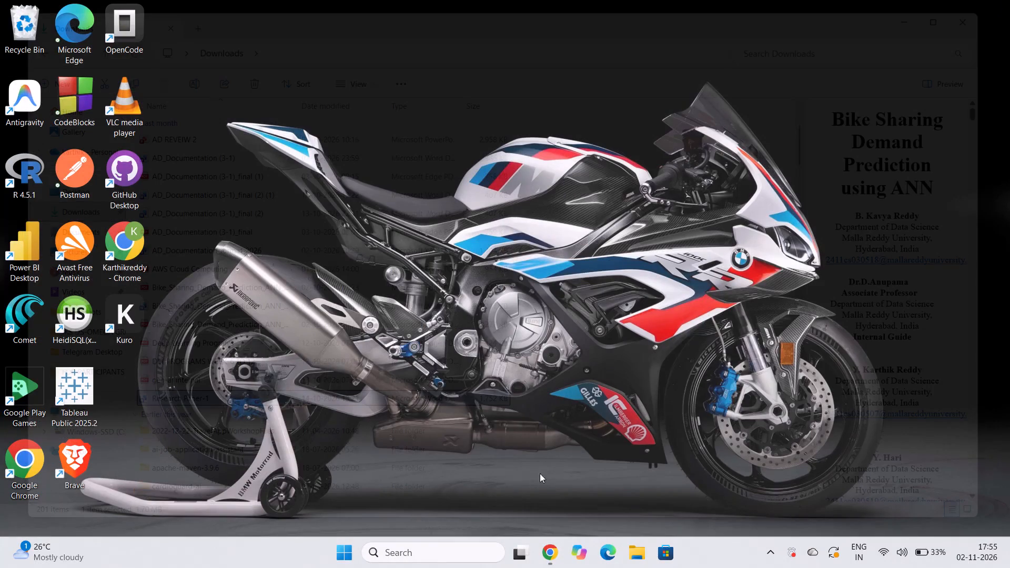
left_click(548, 547)
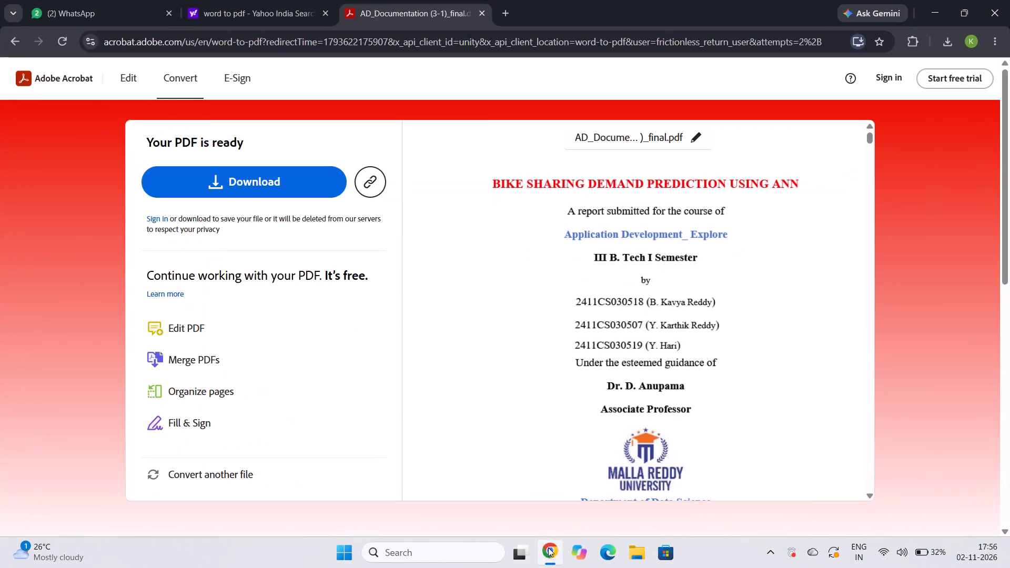